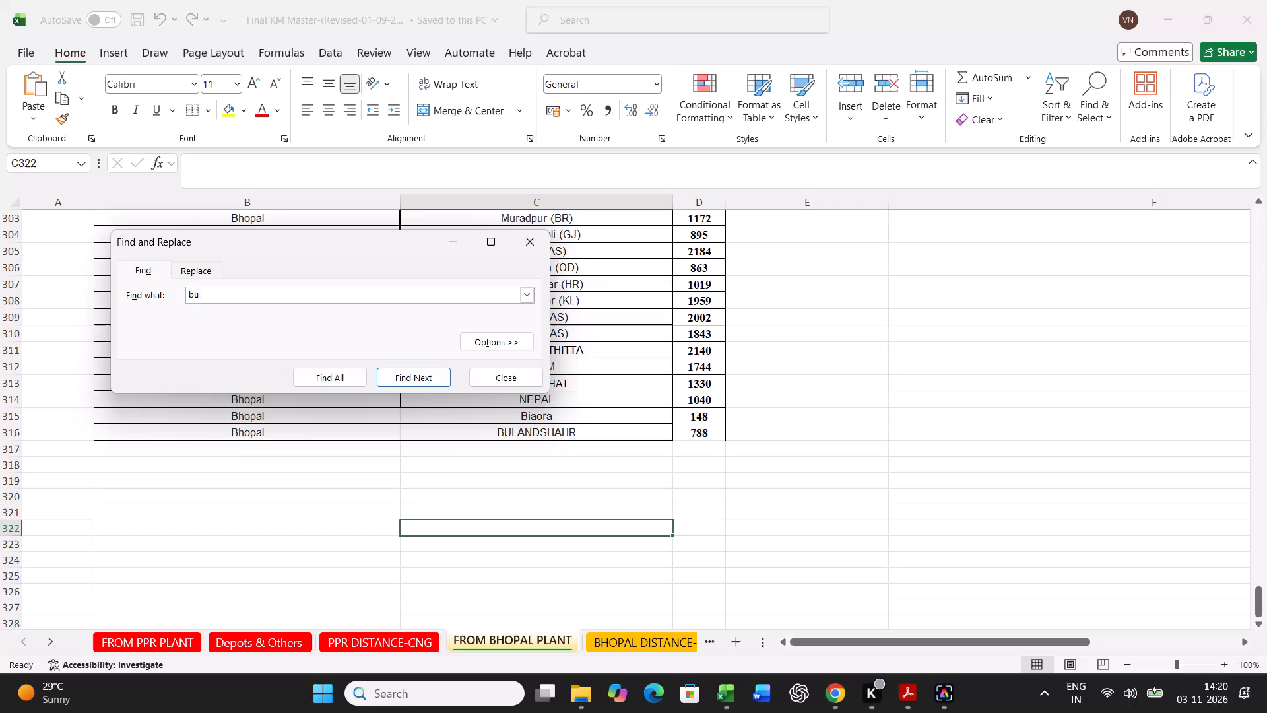
# Complete the search text as "bulan" and find the matching destination on the FROM BHOPAL PLANT sheet.
pyautogui.write('lan')
pyautogui.press('Return')
pyautogui.press('Return')
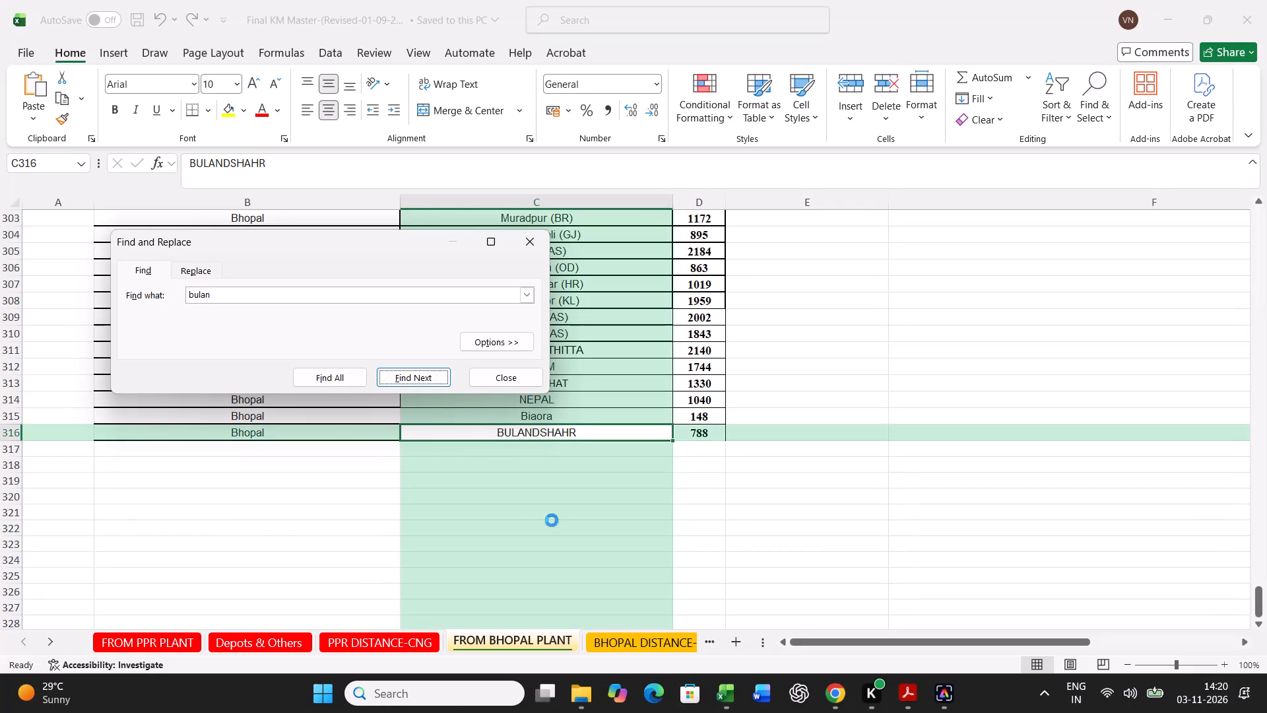
pyautogui.press('Return')
# Search the FROM BHOPAL PLANT sheet for "kural" and go through the matches to check the distance.
pyautogui.press('BackSpace')
pyautogui.press('BackSpace')
pyautogui.press('BackSpace')
pyautogui.press('BackSpace')
pyautogui.press('BackSpace')
pyautogui.press('BackSpace')
pyautogui.write('kural')
pyautogui.press('Return')
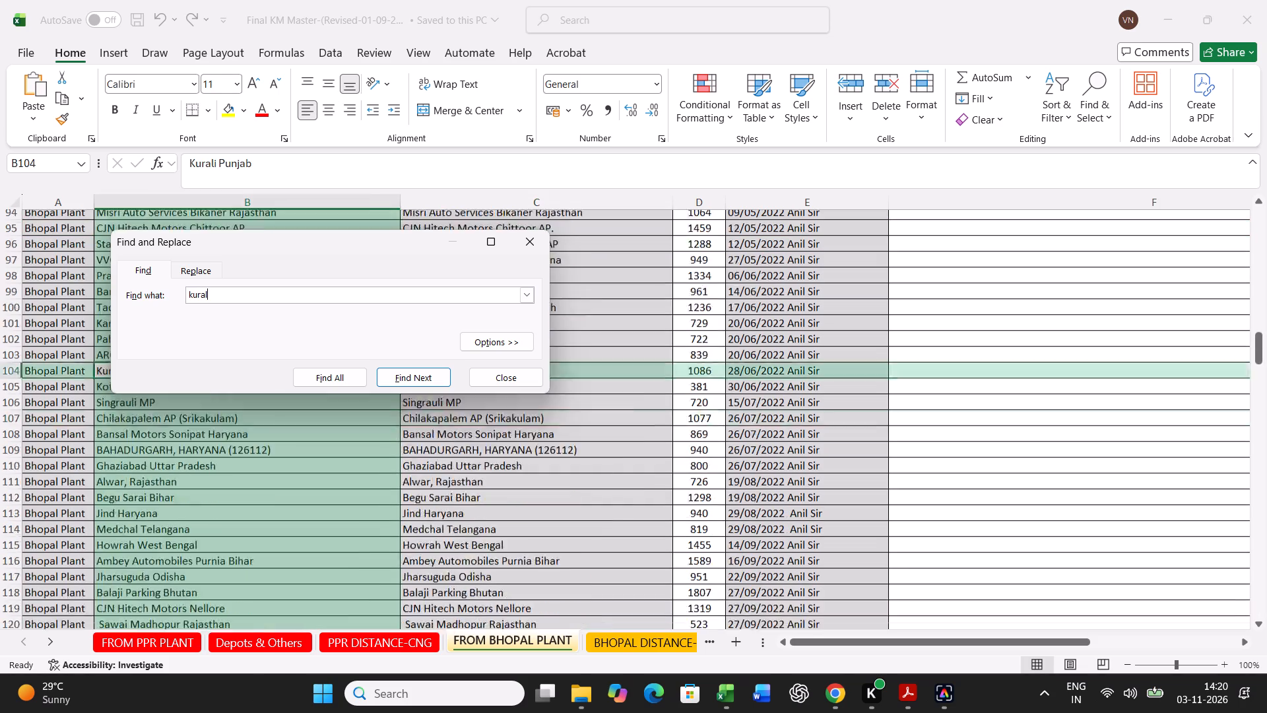
pyautogui.press('Return')
pyautogui.press('Return')
pyautogui.press('Return')
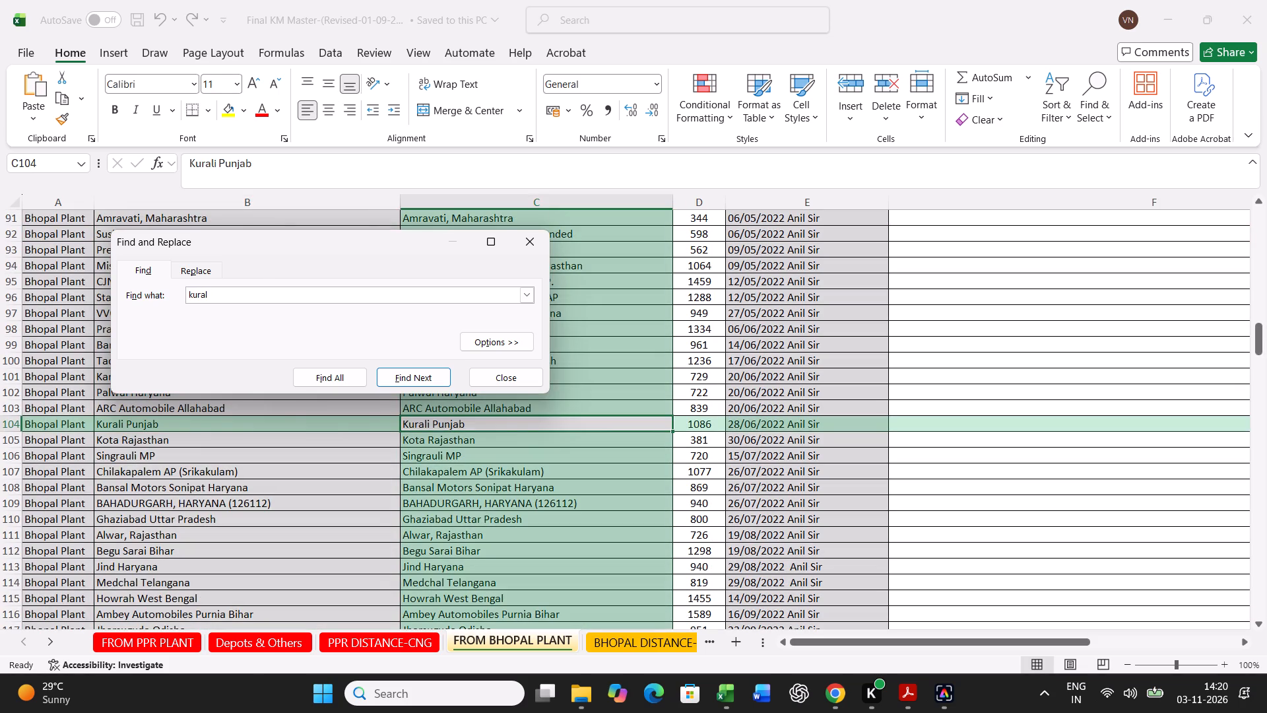
# Search the FROM BHOPAL PLANT sheet for "morada" to check that destination's Final KM.
pyautogui.press('BackSpace')
pyautogui.press('BackSpace')
pyautogui.press('BackSpace')
pyautogui.press('BackSpace')
pyautogui.press('BackSpace')
pyautogui.press('BackSpace')
pyautogui.press('BackSpace')
pyautogui.press('BackSpace')
pyautogui.write('morada')
pyautogui.press('Return')
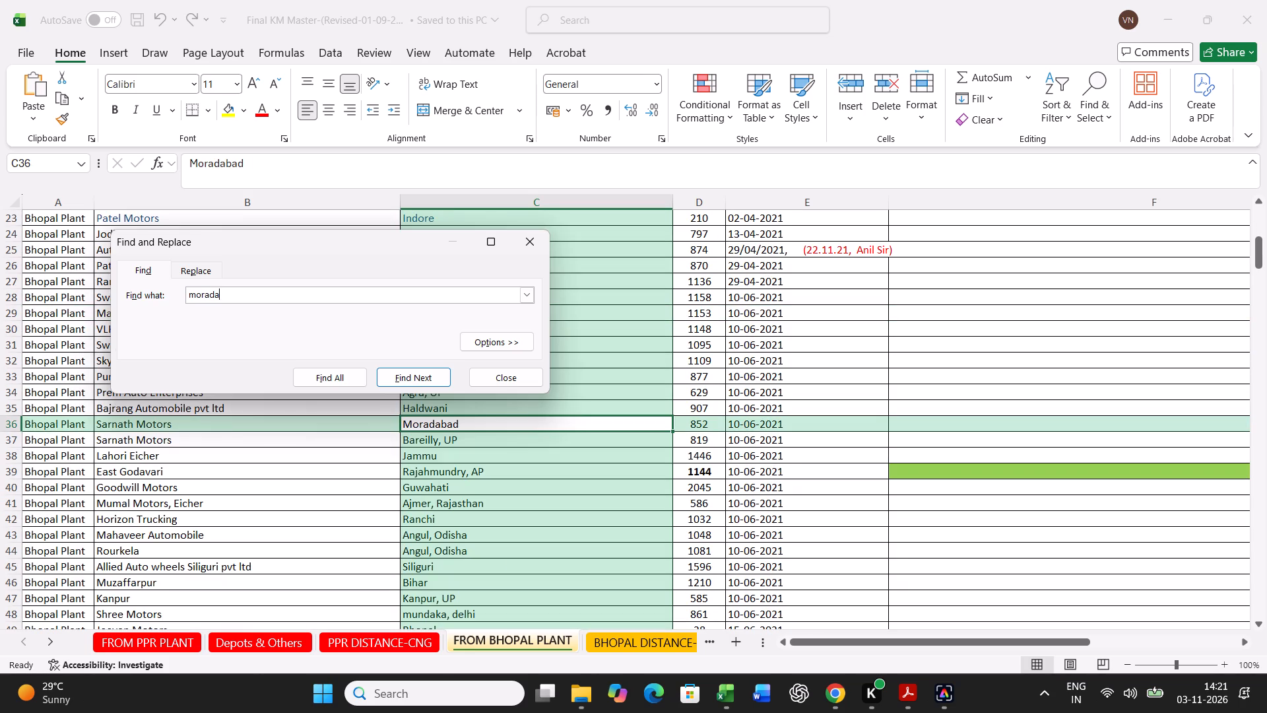
pyautogui.press('Return')
pyautogui.press('Return')
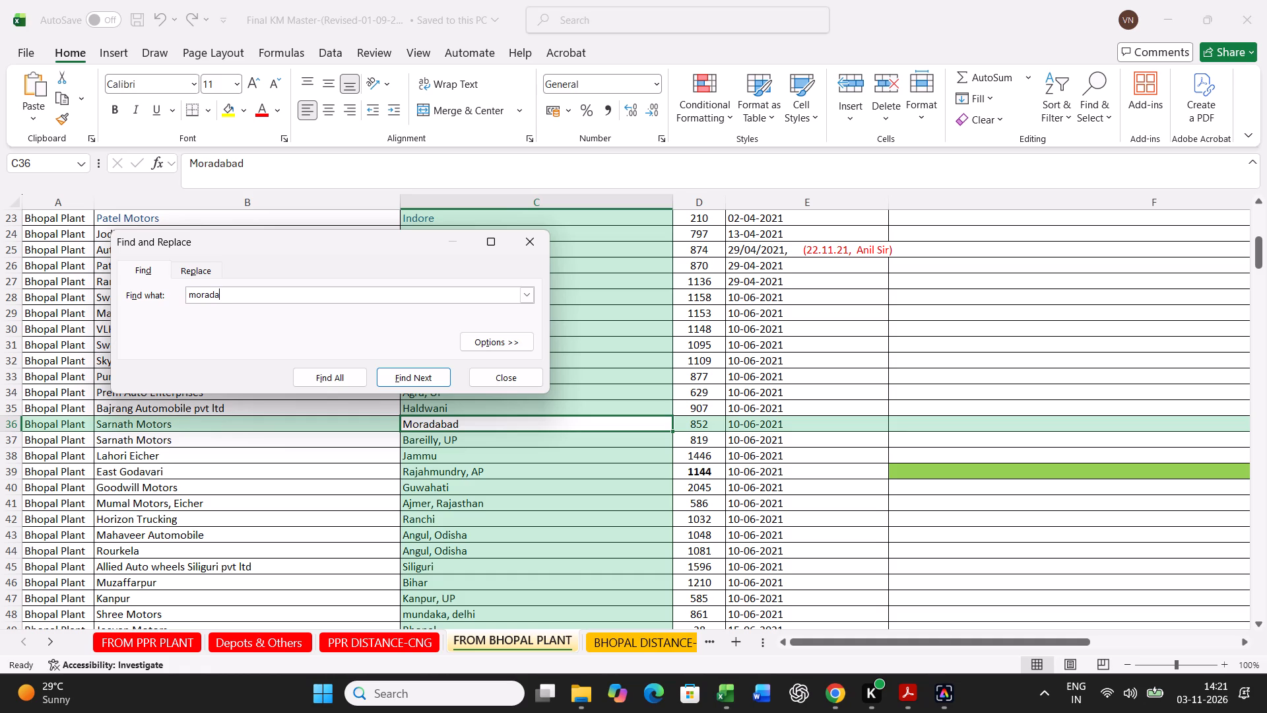
# Search the FROM BHOPAL PLANT sheet for "nanded" and go through the matches to check the Final KM.
pyautogui.press('BackSpace')
pyautogui.press('BackSpace')
pyautogui.press('BackSpace')
pyautogui.press('BackSpace')
pyautogui.press('BackSpace')
pyautogui.press('BackSpace')
pyautogui.press('BackSpace')
pyautogui.press('BackSpace')
pyautogui.write('nanded')
pyautogui.press('Return')
pyautogui.press('Return')
pyautogui.press('Return')
pyautogui.press('Return')
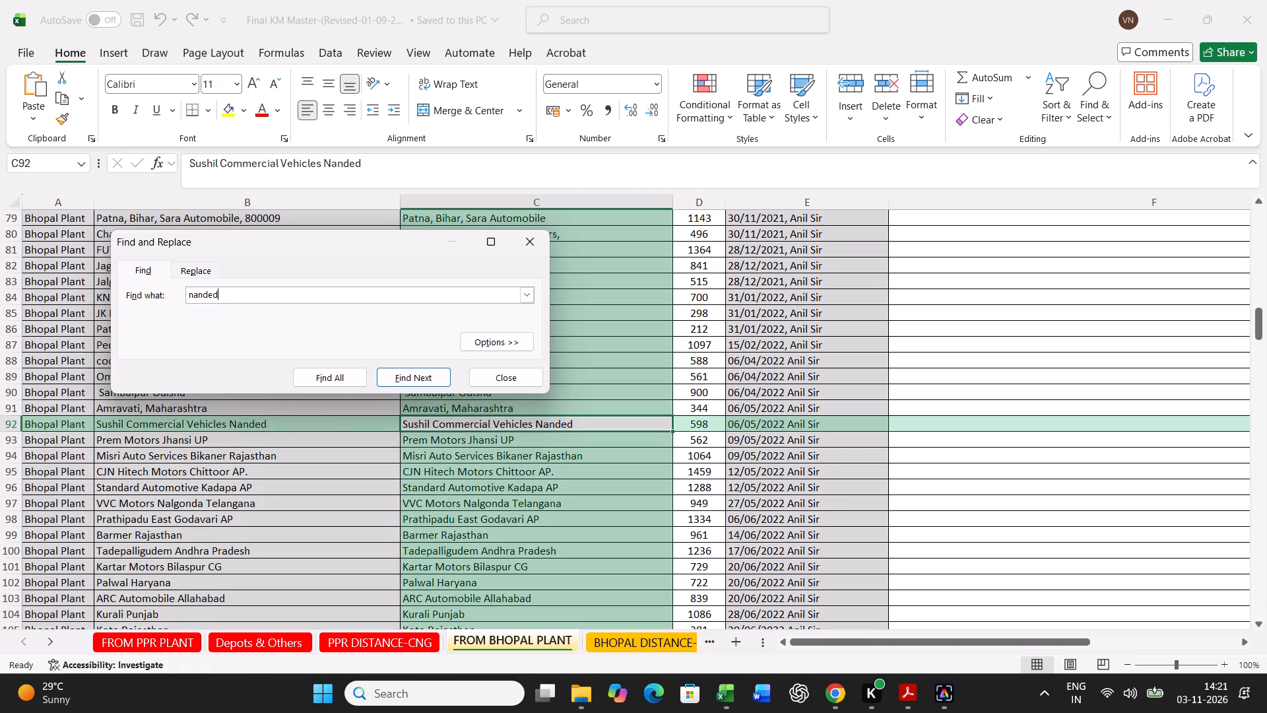
# Search the FROM BHOPAL PLANT sheet for "farida" to check that destination's Final KM.
pyautogui.press('BackSpace')
pyautogui.press('BackSpace')
pyautogui.press('BackSpace')
pyautogui.press('BackSpace')
pyautogui.press('BackSpace')
pyautogui.press('BackSpace')
pyautogui.press('BackSpace')
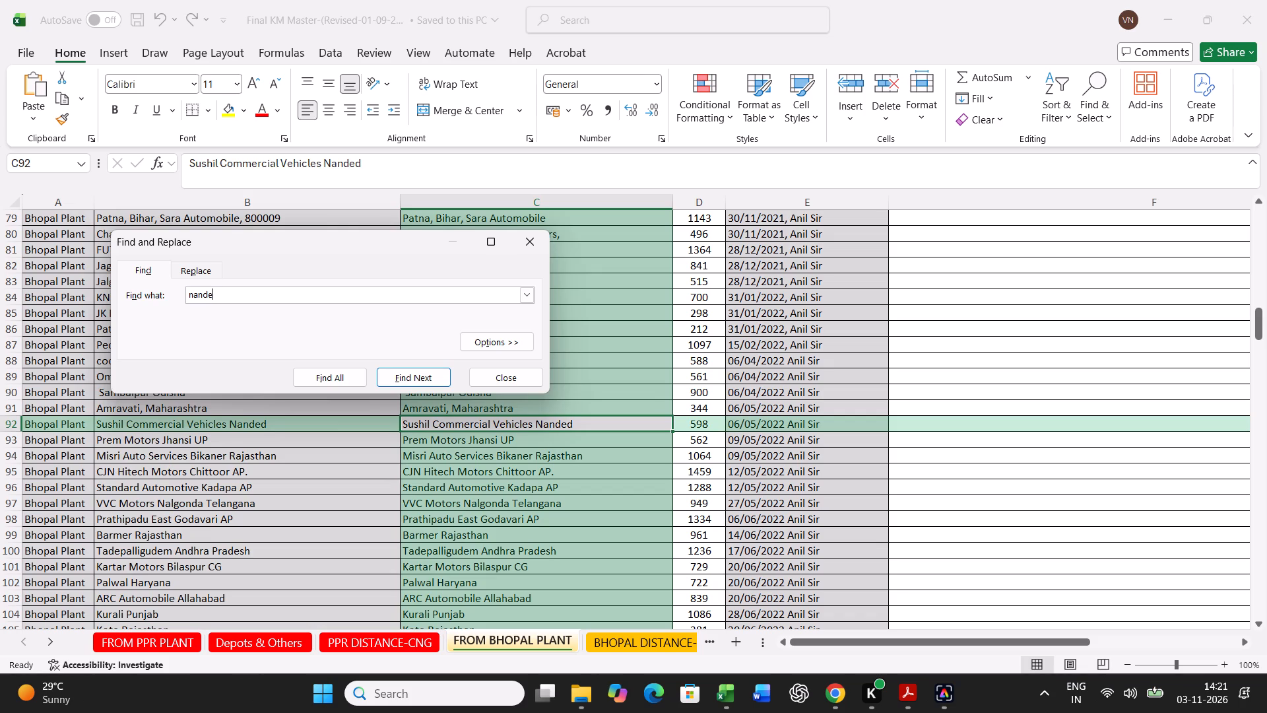
pyautogui.write('farida')
pyautogui.press('Return')
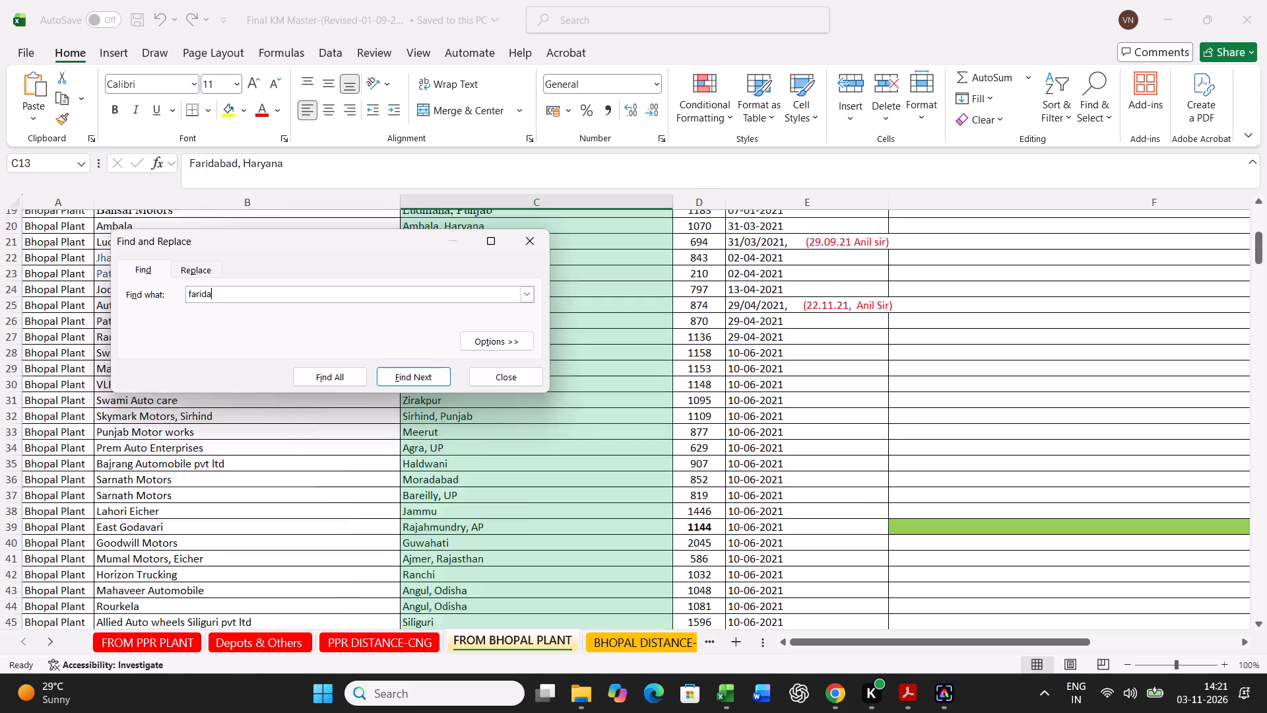
pyautogui.press('Return')
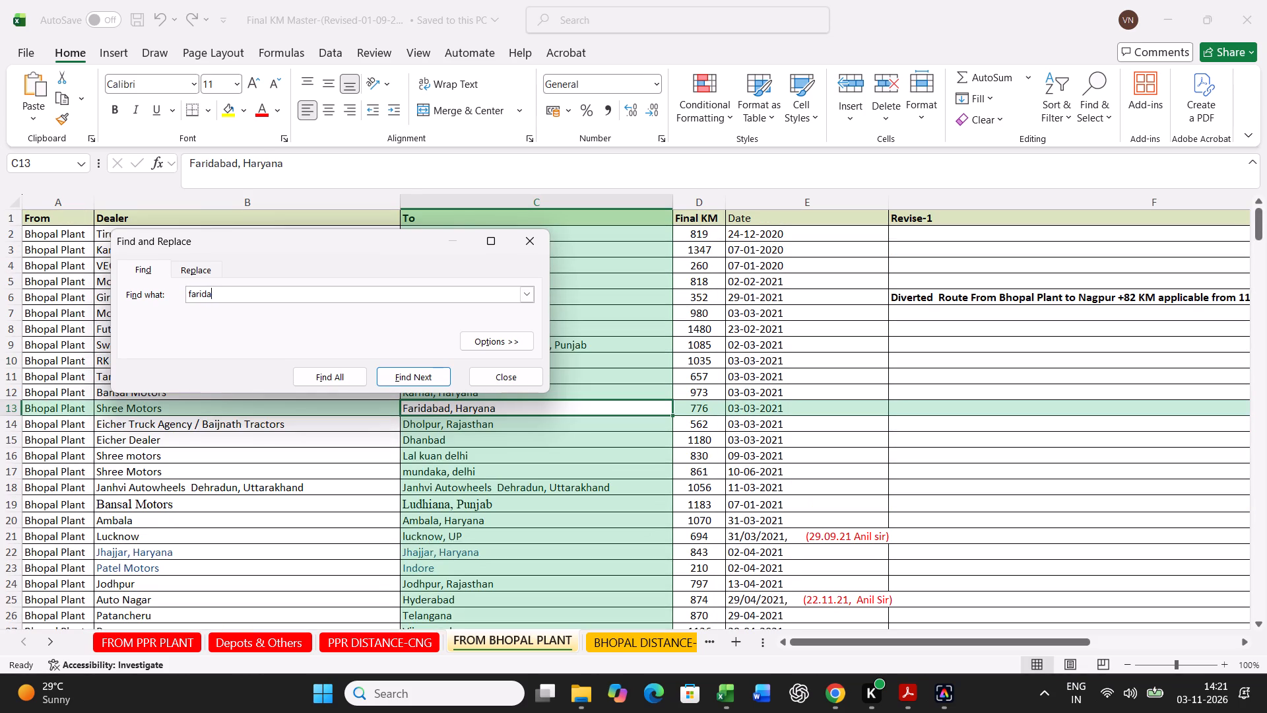
# Search the FROM BHOPAL PLANT sheet for "bahad" and cycle through all matches to compare their distances.
pyautogui.press('BackSpace')
pyautogui.press('BackSpace')
pyautogui.press('BackSpace')
pyautogui.press('BackSpace')
pyautogui.press('BackSpace')
pyautogui.press('BackSpace')
pyautogui.press('BackSpace')
pyautogui.press('BackSpace')
pyautogui.press('BackSpace')
pyautogui.write('bahad')
pyautogui.press('Return')
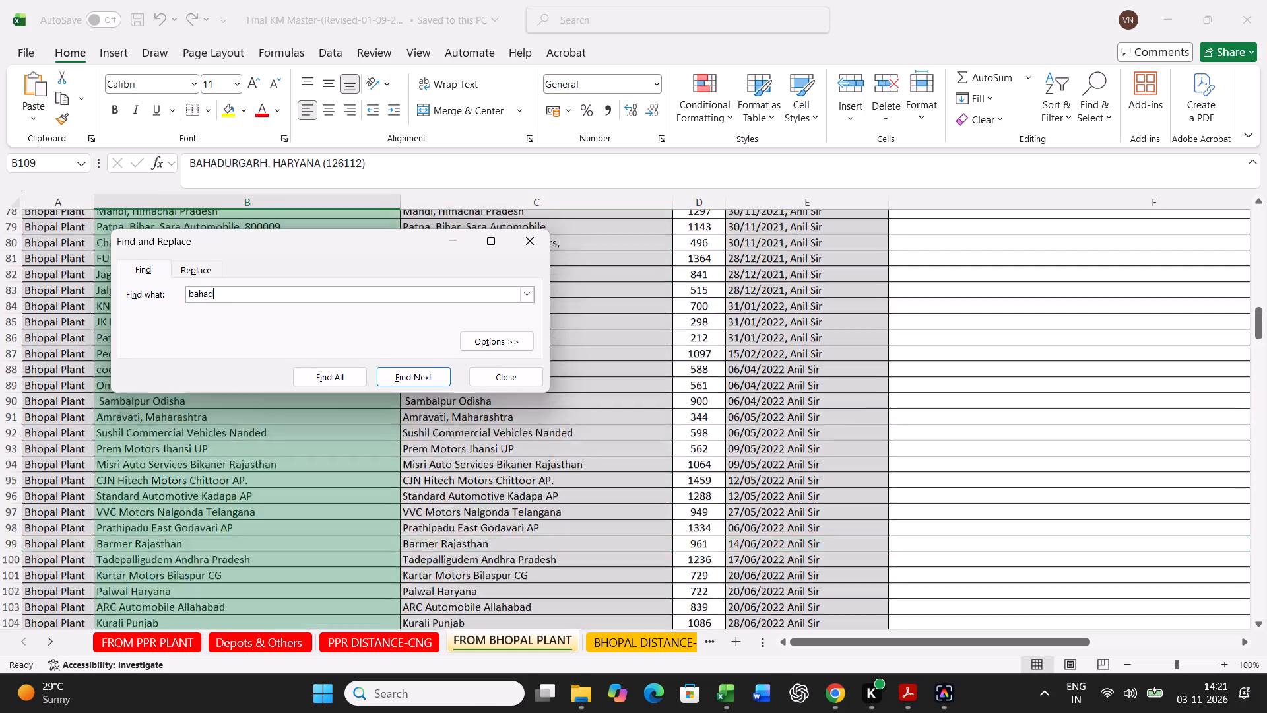
pyautogui.press('Return')
pyautogui.press('Return')
pyautogui.press('Return')
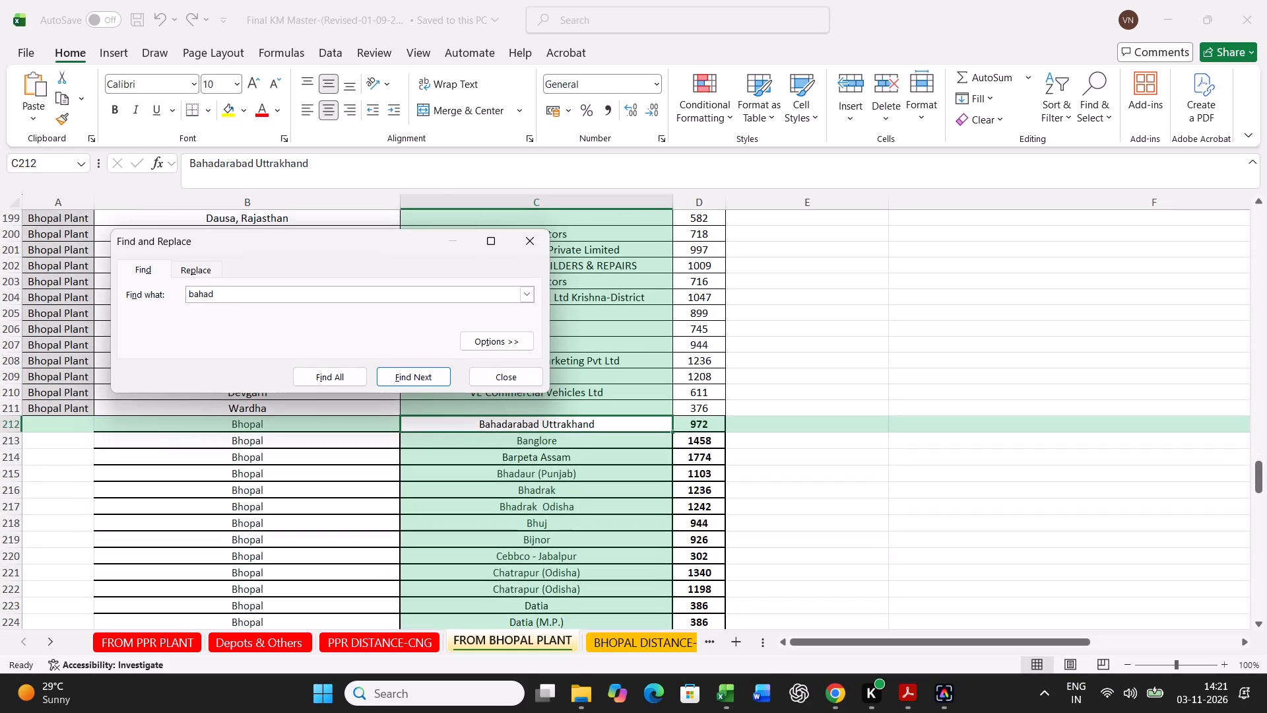
pyautogui.press('Return')
pyautogui.press('Return')
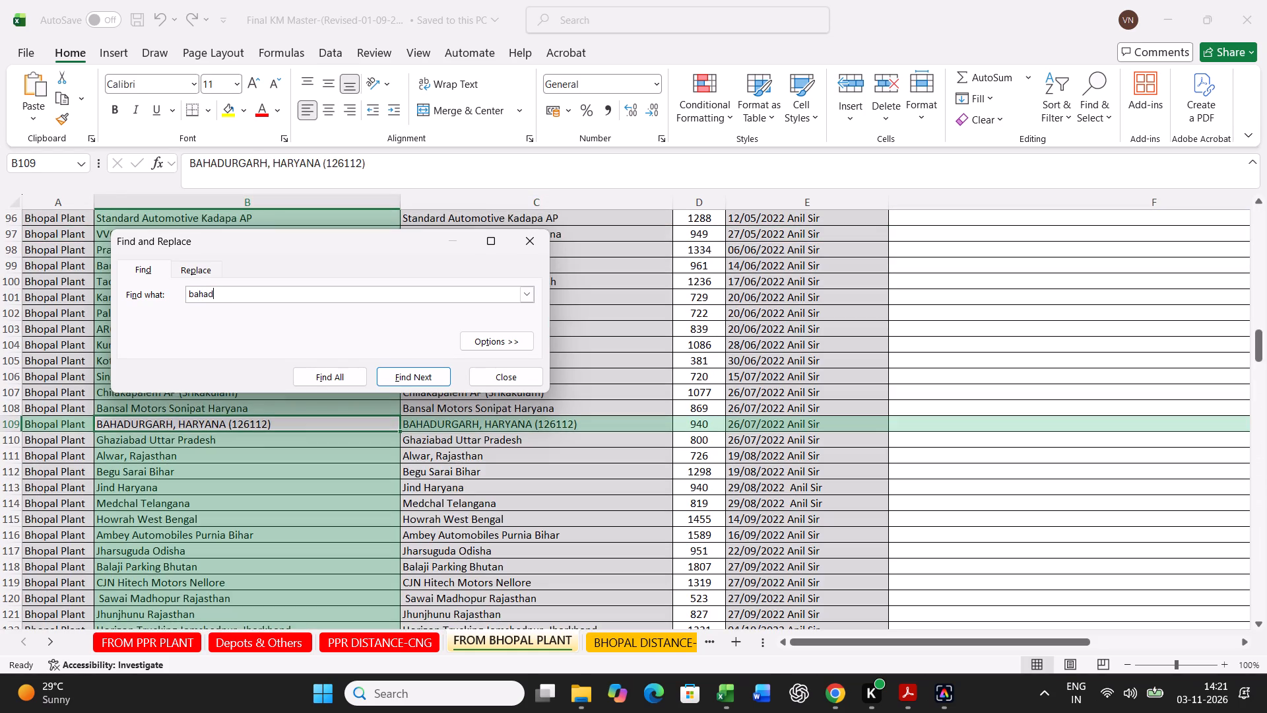
pyautogui.press('Return')
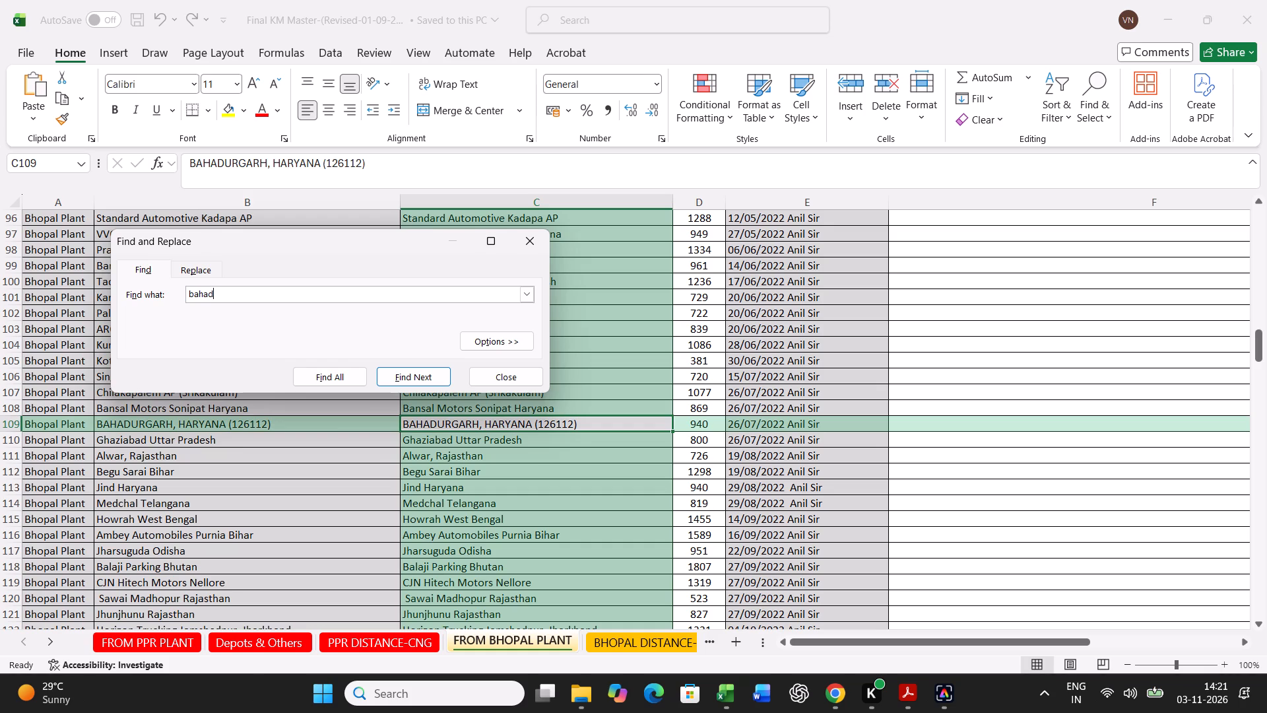
# Search the FROM BHOPAL PLANT sheet for "karnal" to check that destination's Final KM.
pyautogui.press('BackSpace')
pyautogui.press('BackSpace')
pyautogui.press('BackSpace')
pyautogui.press('BackSpace')
pyautogui.press('BackSpace')
pyautogui.press('BackSpace')
pyautogui.press('BackSpace')
pyautogui.press('BackSpace')
pyautogui.write('karnal')
pyautogui.press('Return')
pyautogui.press('Return')
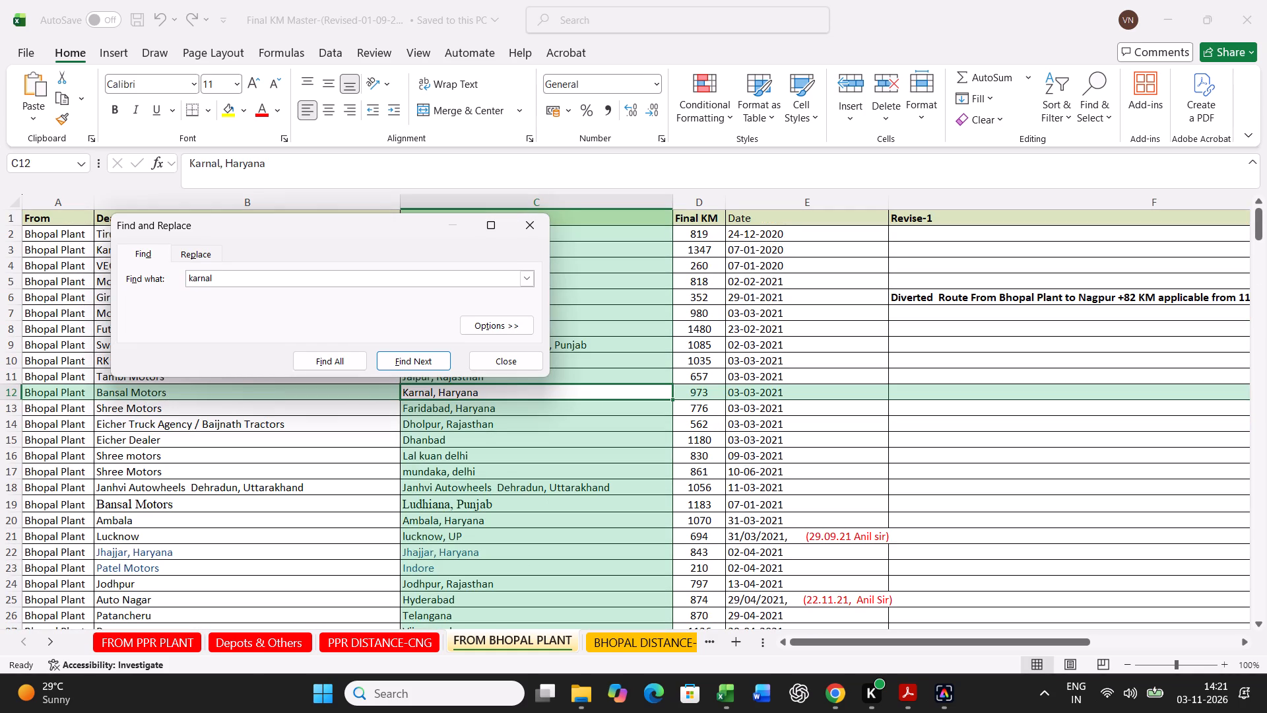
# Search the FROM BHOPAL PLANT sheet for "sirh" and go through the matches to check the Final KM.
pyautogui.press('BackSpace')
pyautogui.press('BackSpace')
pyautogui.press('BackSpace')
pyautogui.press('BackSpace')
pyautogui.press('BackSpace')
pyautogui.press('BackSpace')
pyautogui.write('sirh')
pyautogui.press('Return')
pyautogui.press('Return')
pyautogui.press('Return')
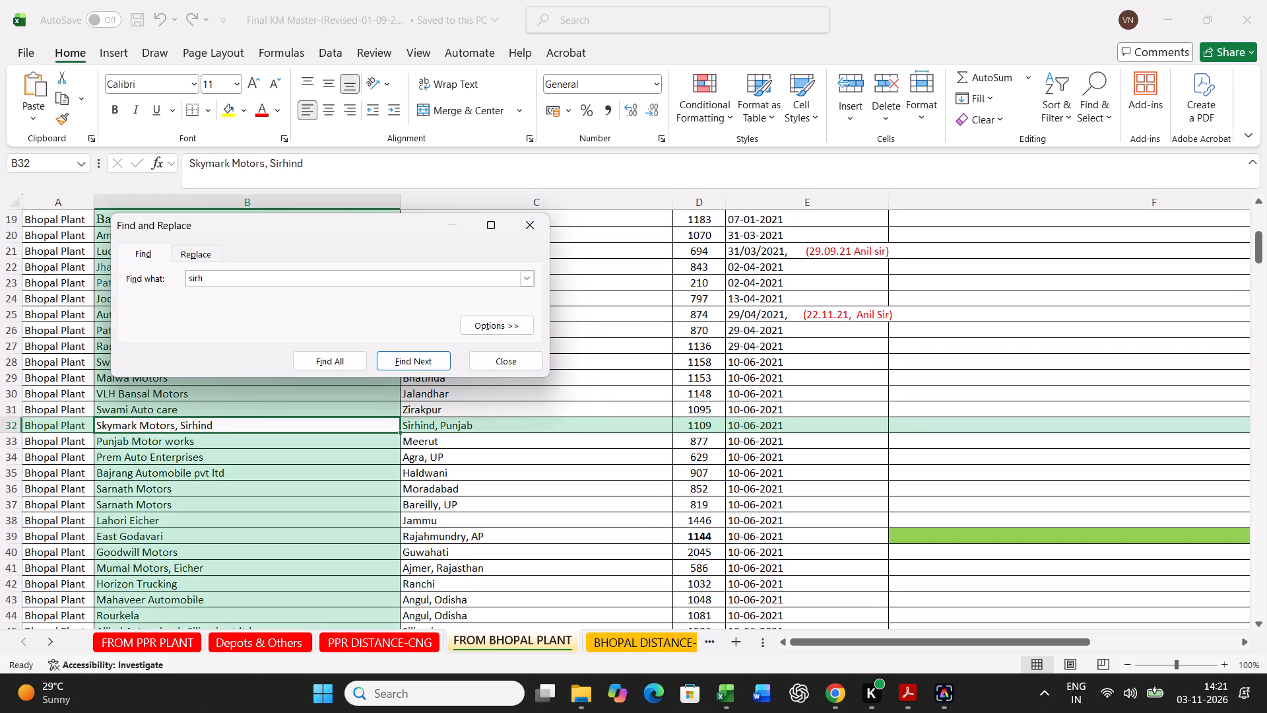
# Search the FROM BHOPAL PLANT sheet for "luckn" and go through the matches to check the Final KM.
pyautogui.press('BackSpace')
pyautogui.press('BackSpace')
pyautogui.press('BackSpace')
pyautogui.press('BackSpace')
pyautogui.write('luckn')
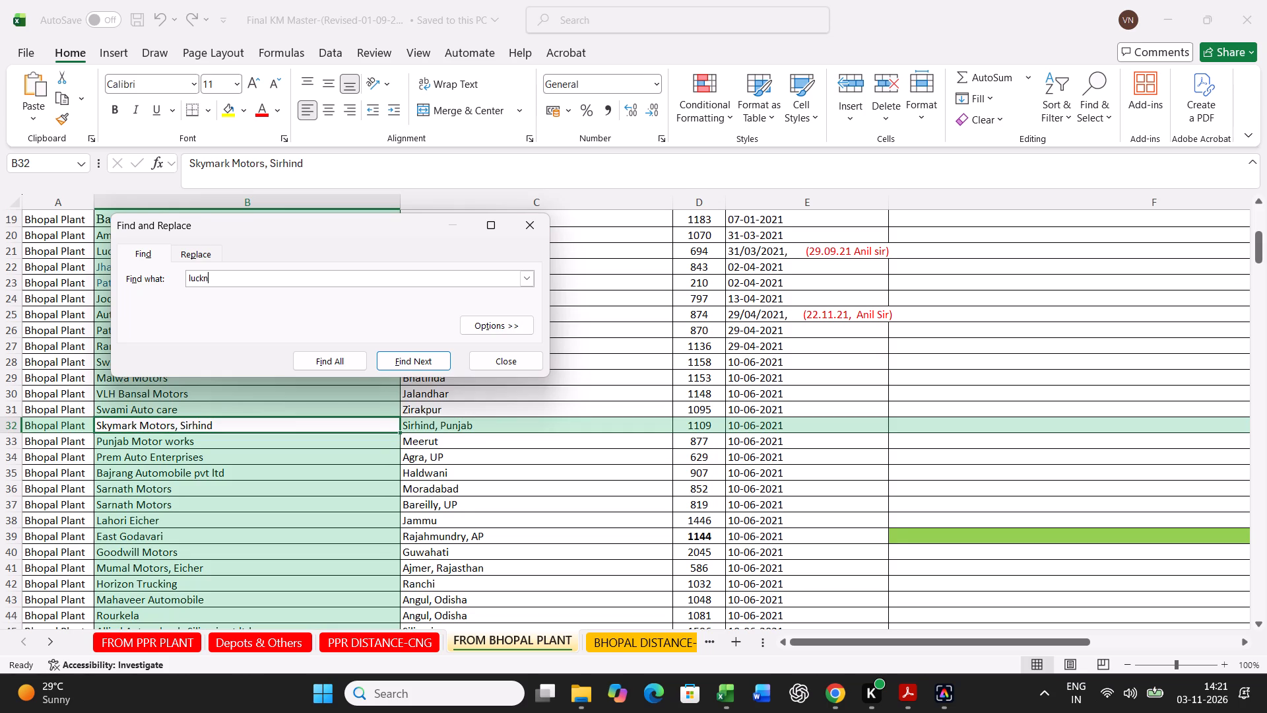
pyautogui.press('Return')
pyautogui.press('Return')
pyautogui.press('Return')
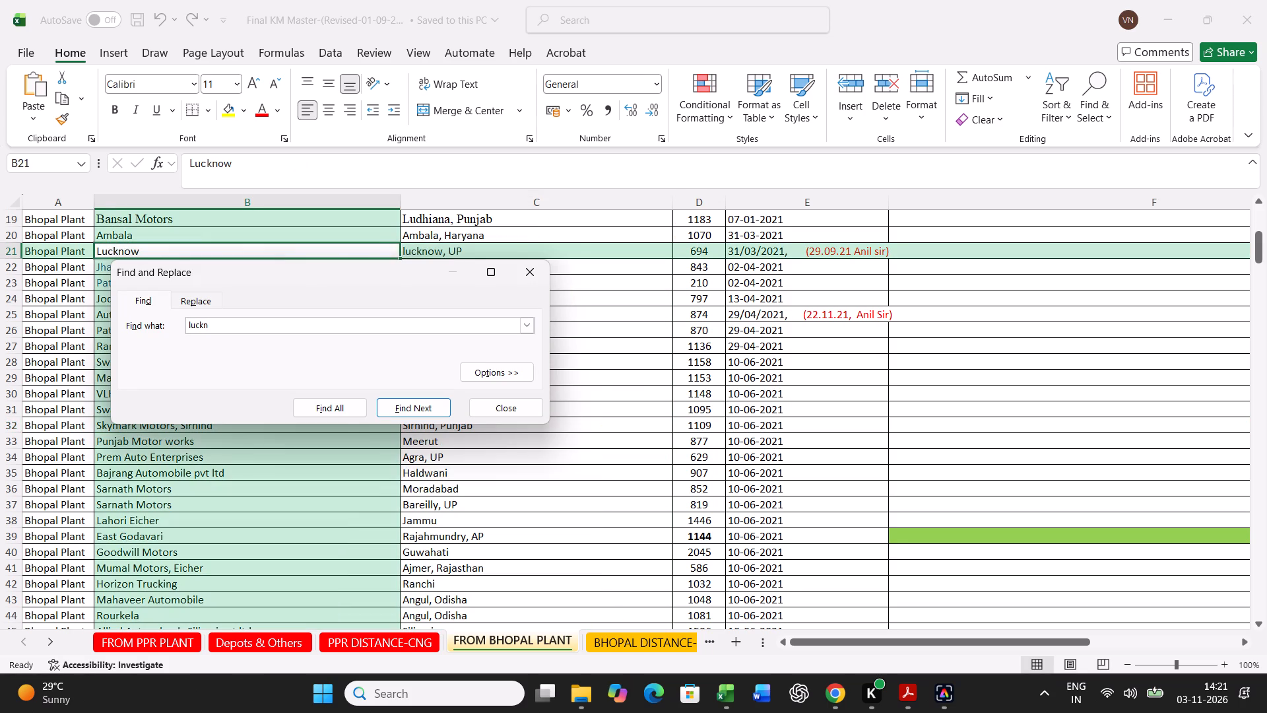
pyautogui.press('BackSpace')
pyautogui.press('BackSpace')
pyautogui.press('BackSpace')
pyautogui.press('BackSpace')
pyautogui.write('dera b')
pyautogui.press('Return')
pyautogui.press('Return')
# Search the FROM BHOPAL PLANT sheet for "dera b" to check that destination's Final KM.
pyautogui.press('BackSpace')
pyautogui.press('BackSpace')
pyautogui.press('BackSpace')
pyautogui.press('BackSpace')
pyautogui.press('BackSpace')
pyautogui.press('BackSpace')
pyautogui.press('BackSpace')
pyautogui.press('BackSpace')
pyautogui.press('BackSpace')
pyautogui.press('BackSpace')
pyautogui.press('BackSpace')
pyautogui.press('BackSpace')
pyautogui.press('BackSpace')
pyautogui.press('BackSpace')
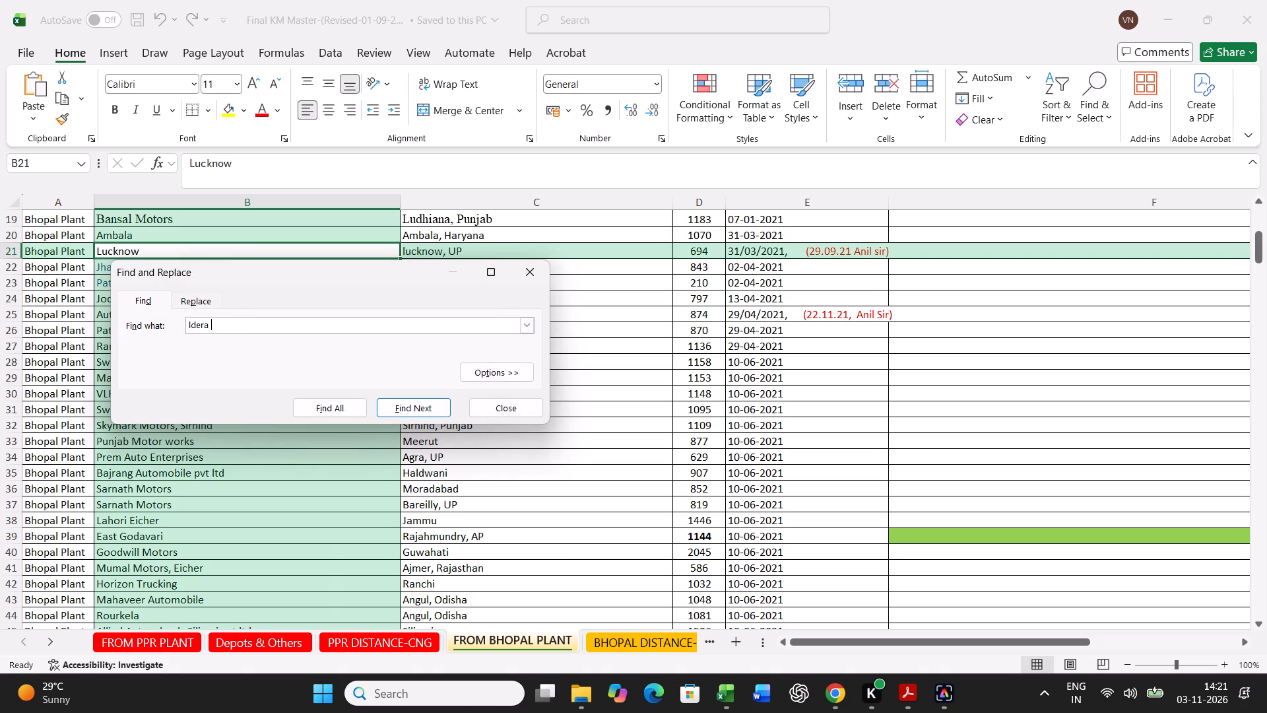
pyautogui.write('dera b')
pyautogui.press('Return')
pyautogui.press('Return')
pyautogui.press('Return')
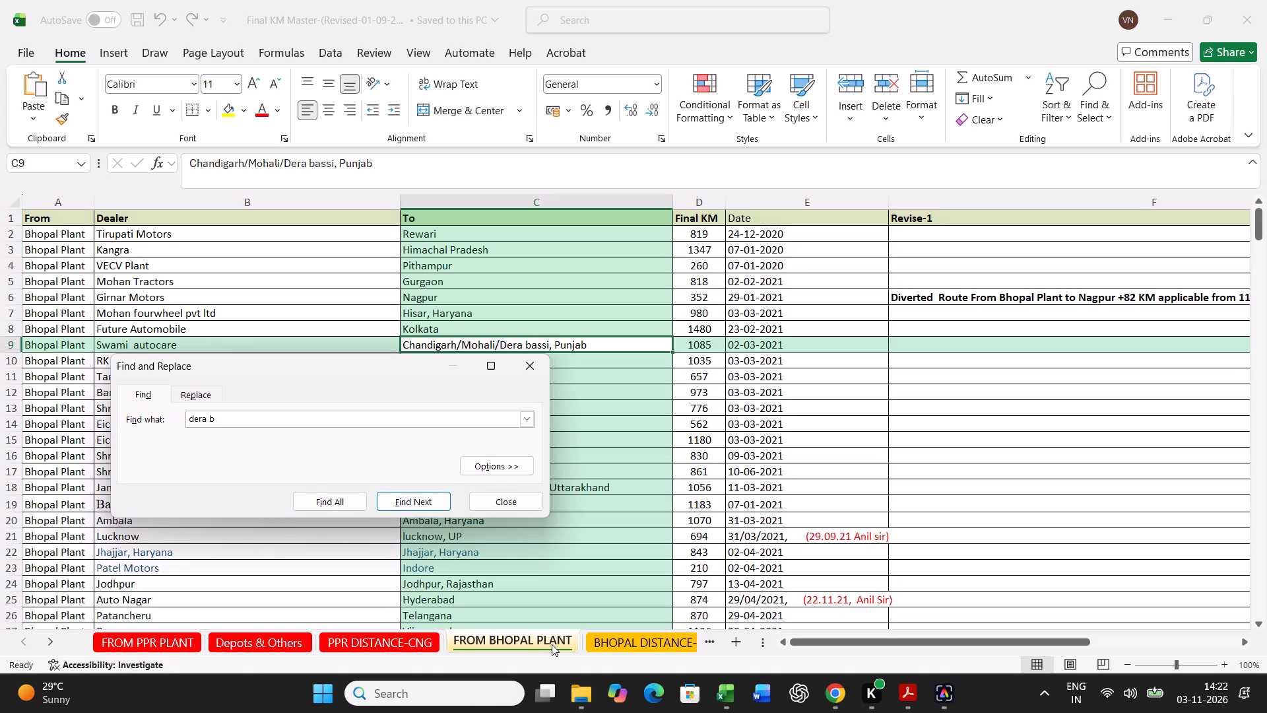
# Search the FROM BHOPAL PLANT sheet for the dealer text "auton".
pyautogui.press('BackSpace')
pyautogui.press('BackSpace')
pyautogui.press('BackSpace')
pyautogui.press('BackSpace')
pyautogui.press('BackSpace')
pyautogui.press('BackSpace')
pyautogui.press('BackSpace')
pyautogui.press('BackSpace')
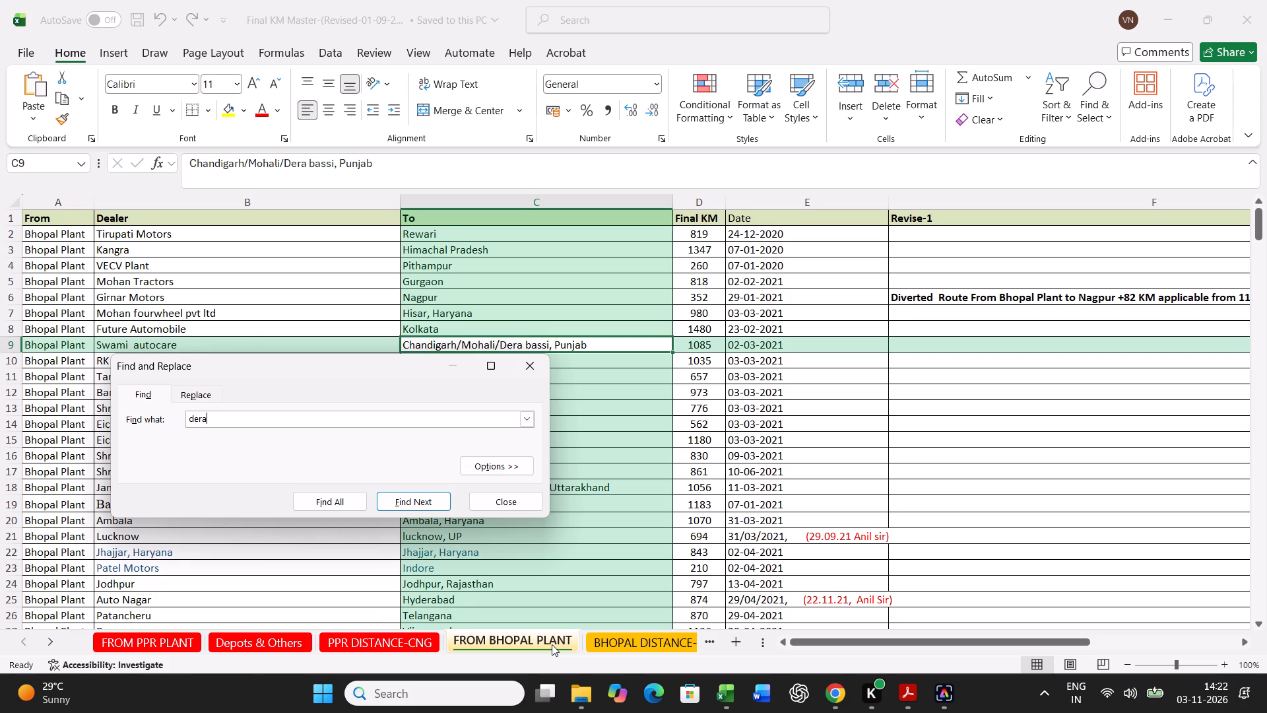
pyautogui.write('auton')
pyautogui.press('Return')
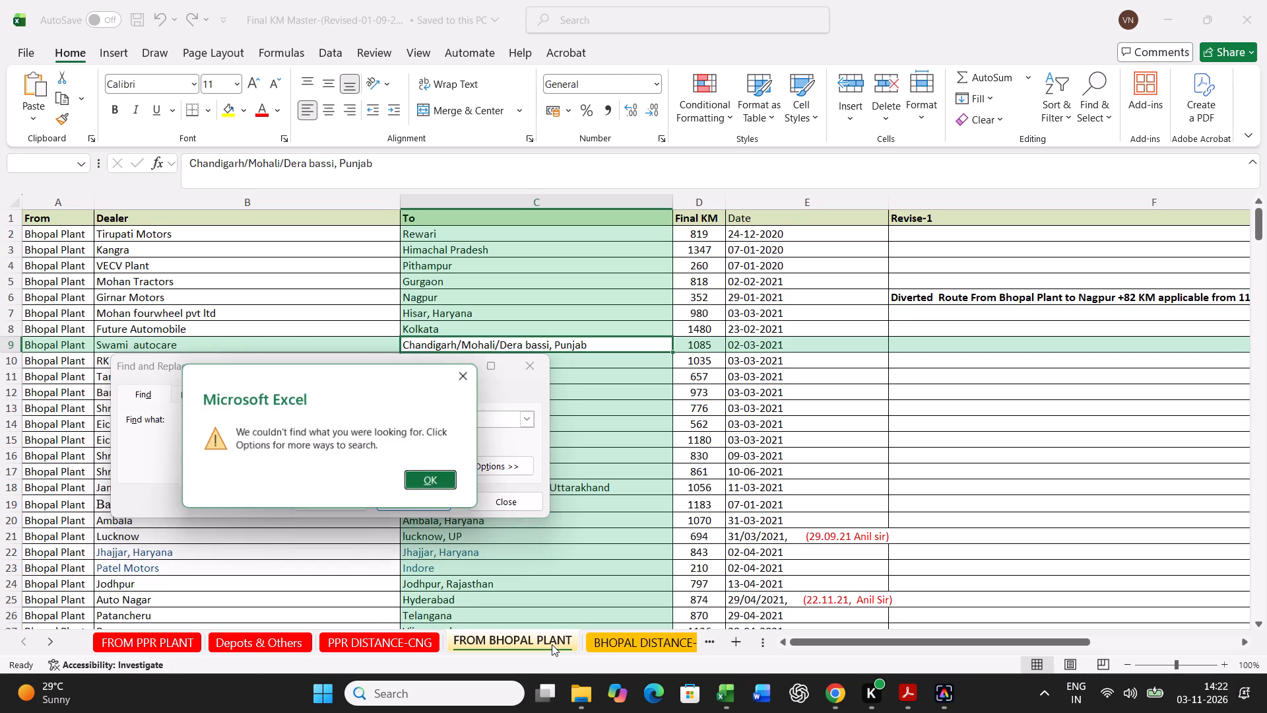
pyautogui.press('Return')
# Change the search text to "auto n" and find the matching dealer to check its Final KM.
pyautogui.press('BackSpace')
pyautogui.press('space')
pyautogui.write('n')
pyautogui.press('Return')
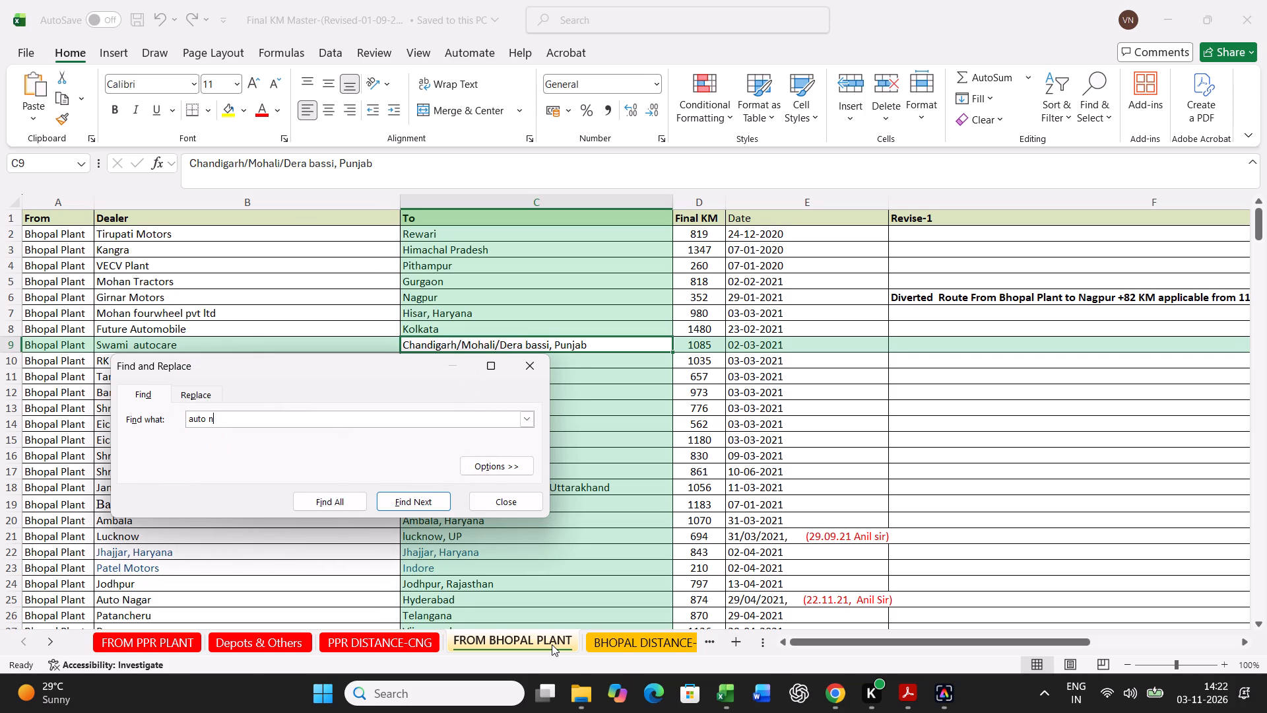
pyautogui.press('Return')
pyautogui.press('Return')
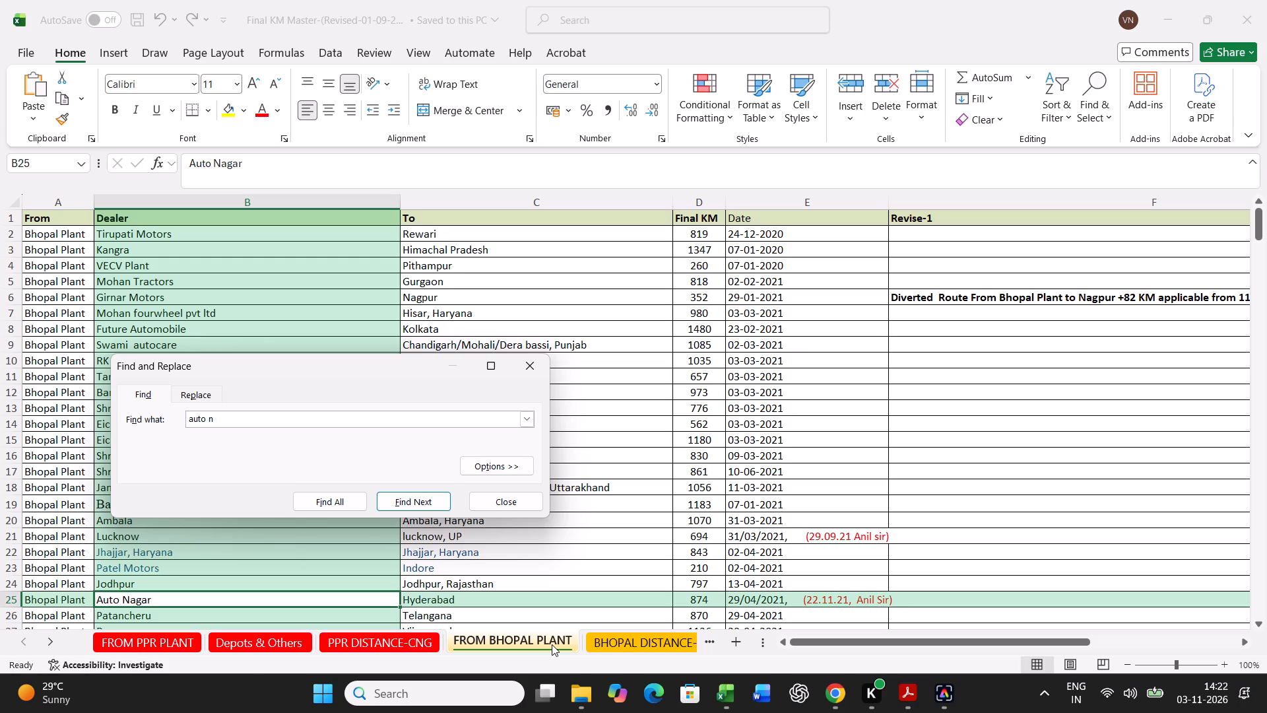
# Search the FROM BHOPAL PLANT sheet for "medc" and cycle through all matches to compare their distances.
pyautogui.press('BackSpace')
pyautogui.press('BackSpace')
pyautogui.press('BackSpace')
pyautogui.press('BackSpace')
pyautogui.press('BackSpace')
pyautogui.press('BackSpace')
pyautogui.press('BackSpace')
pyautogui.press('BackSpace')
pyautogui.press('BackSpace')
pyautogui.press('BackSpace')
pyautogui.write('medc')
pyautogui.press('Return')
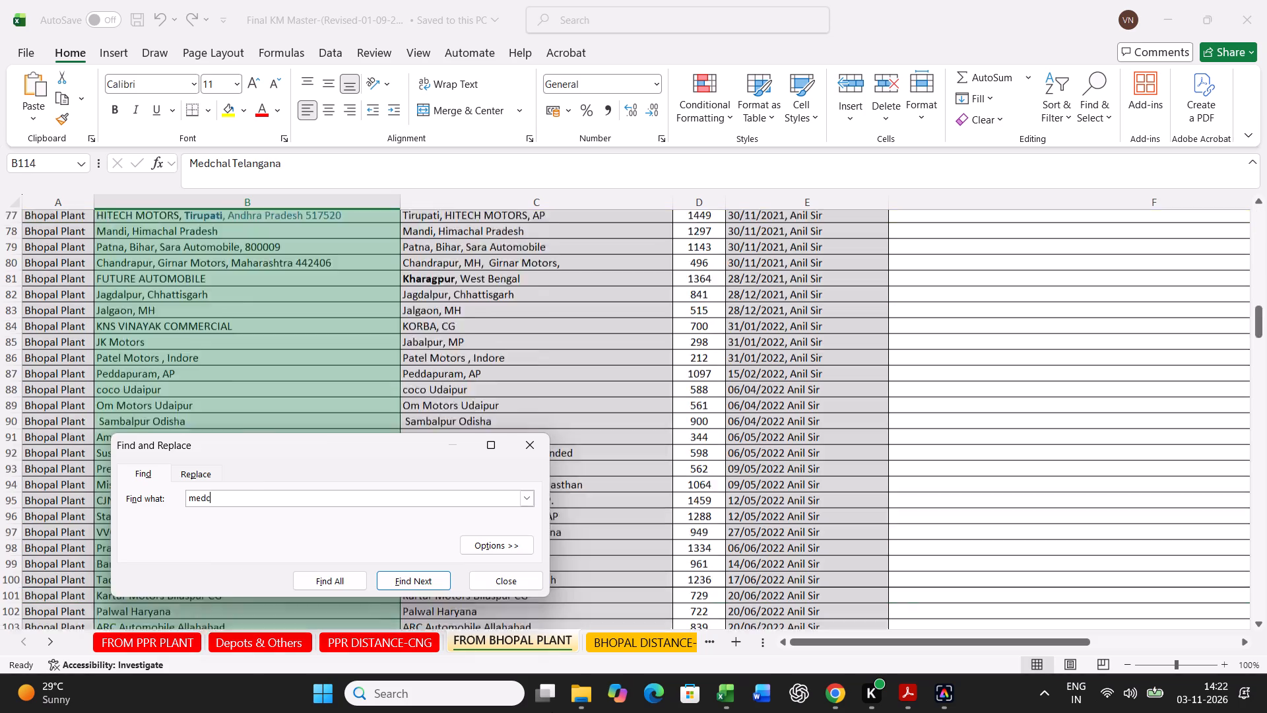
pyautogui.press('Return')
pyautogui.press('Return')
pyautogui.press('Return')
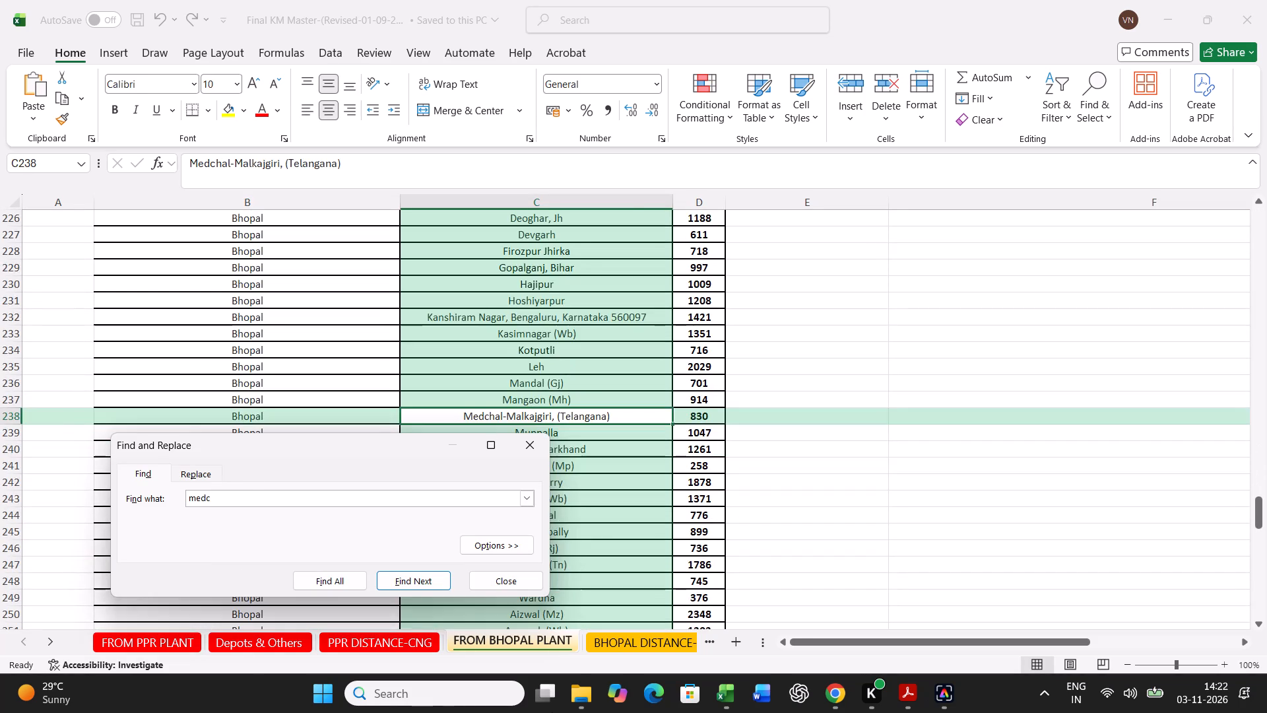
pyautogui.press('Return')
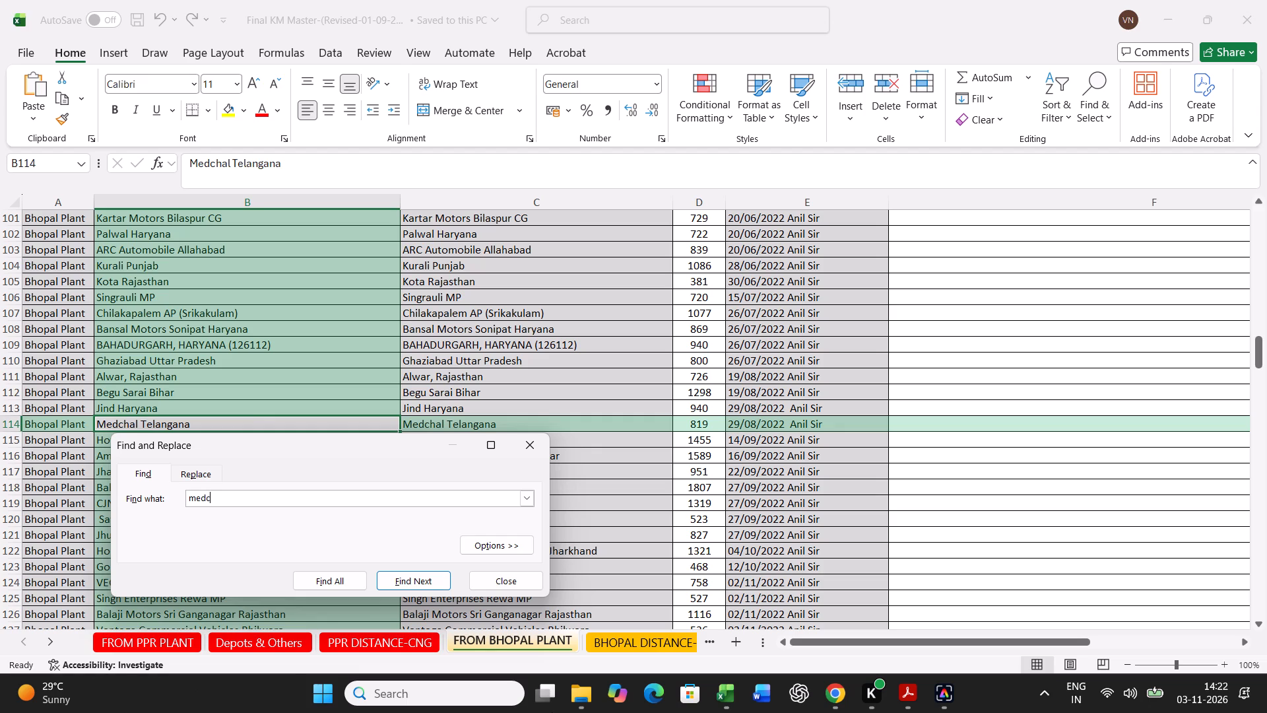
# Search the FROM BHOPAL PLANT sheet for "auto n" again to check the Auto Nagar dealer's Final KM.
pyautogui.press('BackSpace')
pyautogui.press('BackSpace')
pyautogui.press('BackSpace')
pyautogui.press('BackSpace')
pyautogui.press('BackSpace')
pyautogui.press('BackSpace')
pyautogui.press('BackSpace')
pyautogui.press('BackSpace')
pyautogui.press('BackSpace')
pyautogui.press('BackSpace')
pyautogui.write('auto n')
pyautogui.press('Return')
pyautogui.press('Return')
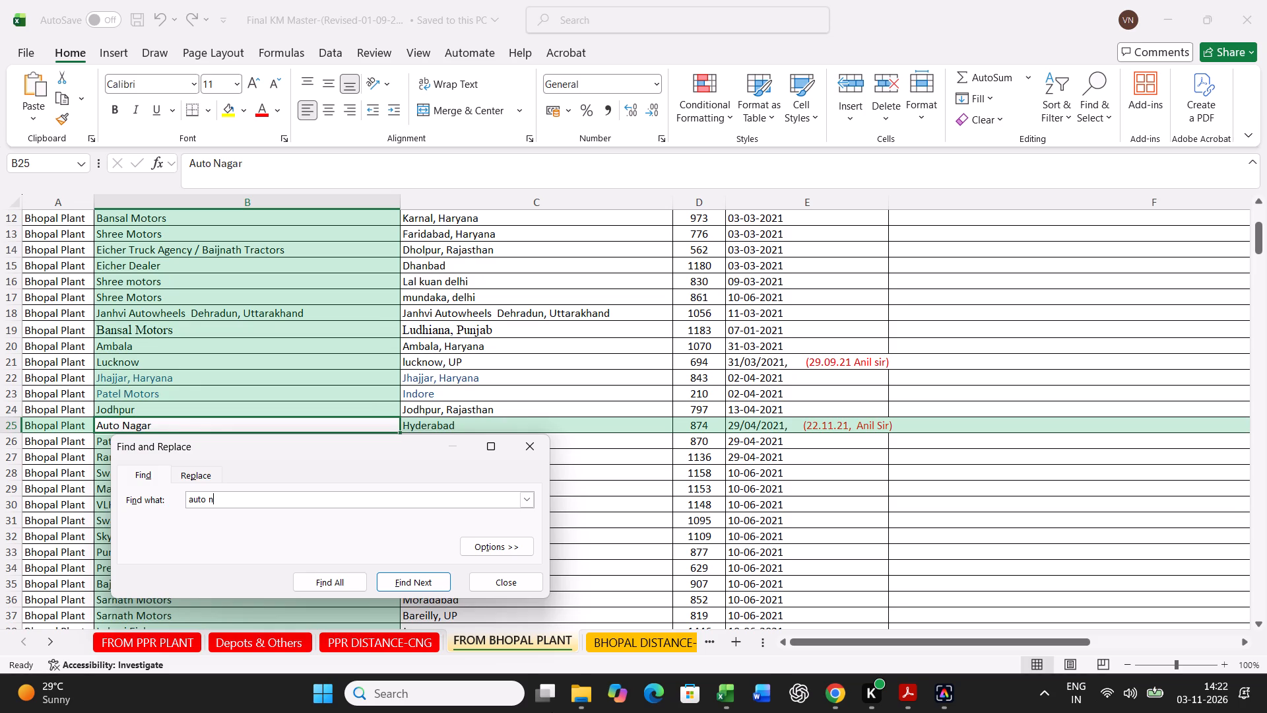
# Search the FROM BHOPAL PLANT sheet for "dholp" to check the Final KM for Dholpur, Rajasthan.
pyautogui.press('BackSpace')
pyautogui.press('BackSpace')
pyautogui.press('BackSpace')
pyautogui.press('BackSpace')
pyautogui.press('BackSpace')
pyautogui.press('BackSpace')
pyautogui.press('BackSpace')
pyautogui.press('BackSpace')
pyautogui.press('BackSpace')
pyautogui.press('BackSpace')
pyautogui.write('dholp')
pyautogui.press('Return')
pyautogui.press('Return')
pyautogui.press('Return')
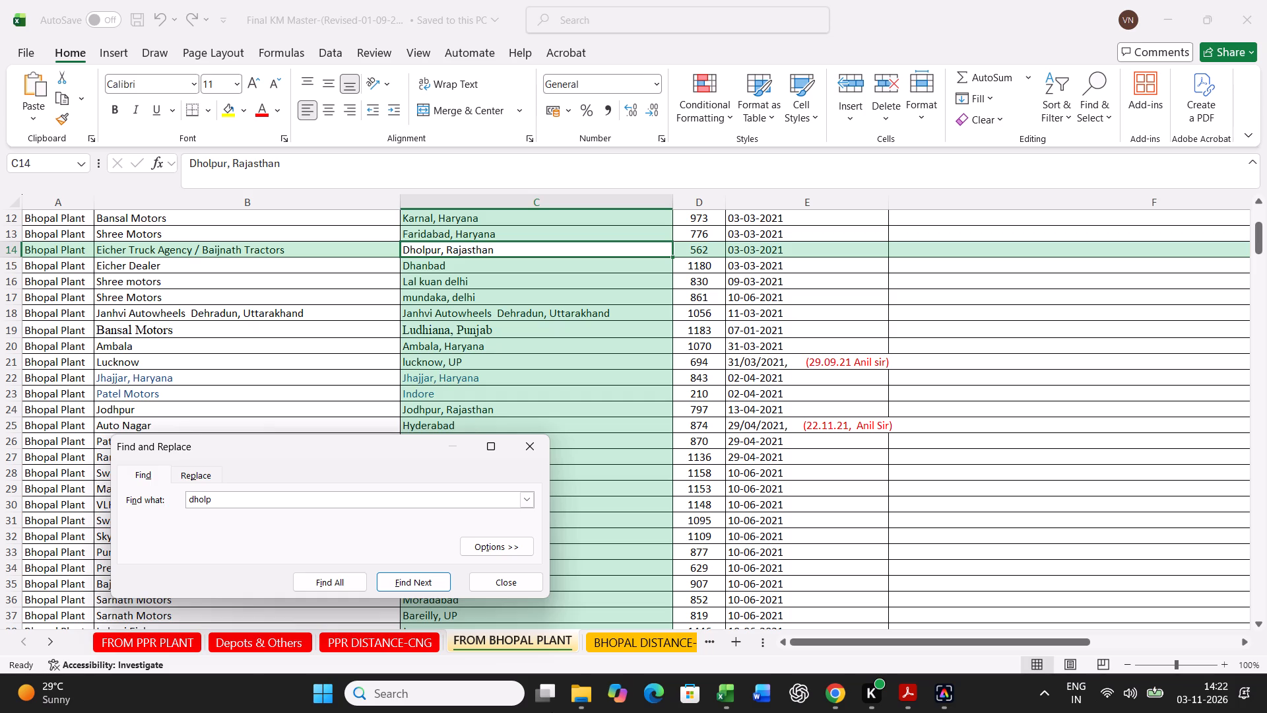
# Search the FROM BHOPAL PLANT sheet for "waran" and go through the matches to check Warangal's Final KM.
pyautogui.press('BackSpace')
pyautogui.press('BackSpace')
pyautogui.press('BackSpace')
pyautogui.press('BackSpace')
pyautogui.press('BackSpace')
pyautogui.press('BackSpace')
pyautogui.press('BackSpace')
pyautogui.press('BackSpace')
pyautogui.press('BackSpace')
pyautogui.press('BackSpace')
pyautogui.press('BackSpace')
pyautogui.press('BackSpace')
pyautogui.press('BackSpace')
pyautogui.press('BackSpace')
pyautogui.write('waran')
pyautogui.press('Return')
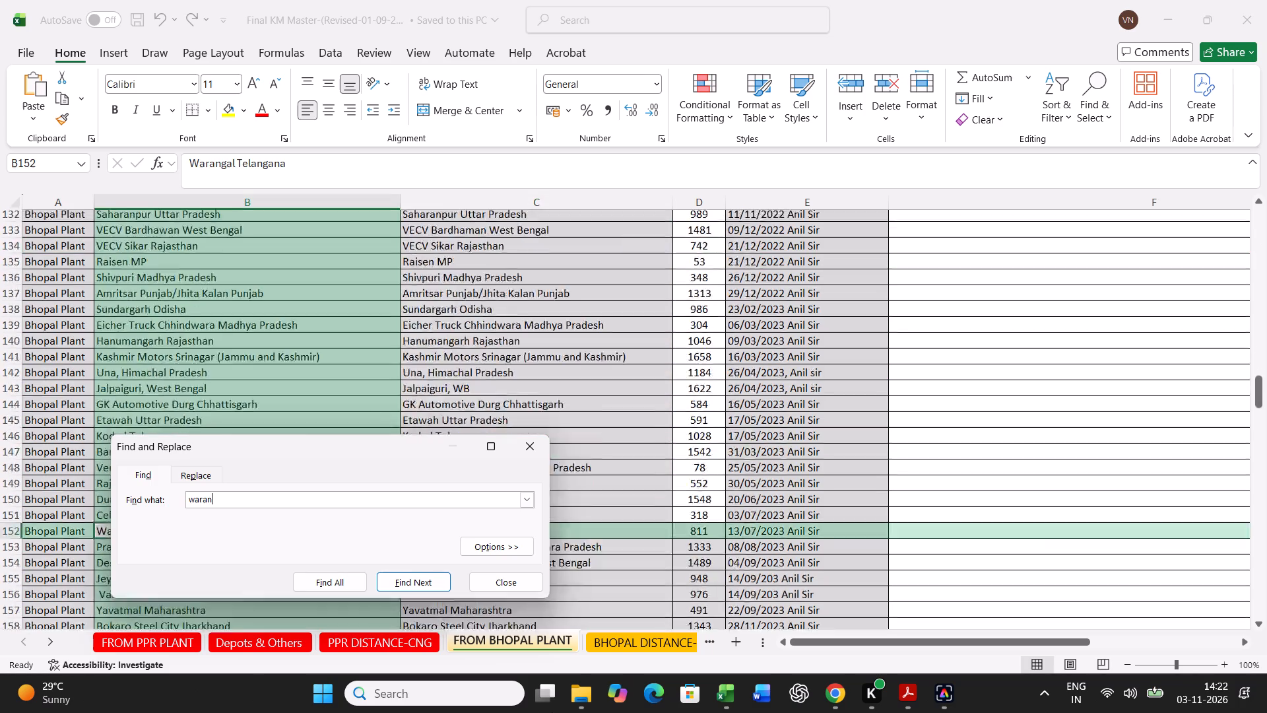
pyautogui.press('Return')
pyautogui.press('Return')
pyautogui.press('Return')
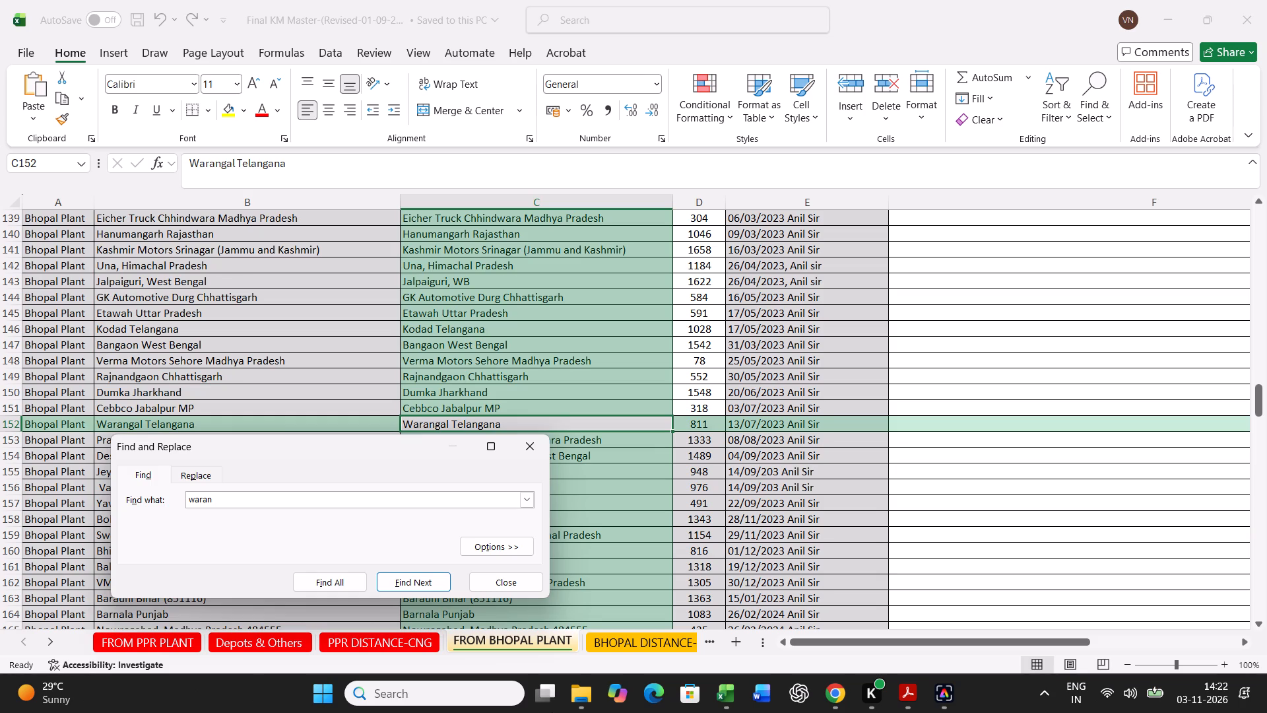
# Search the FROM BHOPAL PLANT sheet for "raipur" and go through the matches to check its Final KM.
pyautogui.press('BackSpace')
pyautogui.press('BackSpace')
pyautogui.press('BackSpace')
pyautogui.press('BackSpace')
pyautogui.press('BackSpace')
pyautogui.press('BackSpace')
pyautogui.press('BackSpace')
pyautogui.press('BackSpace')
pyautogui.write('raipur')
pyautogui.press('Return')
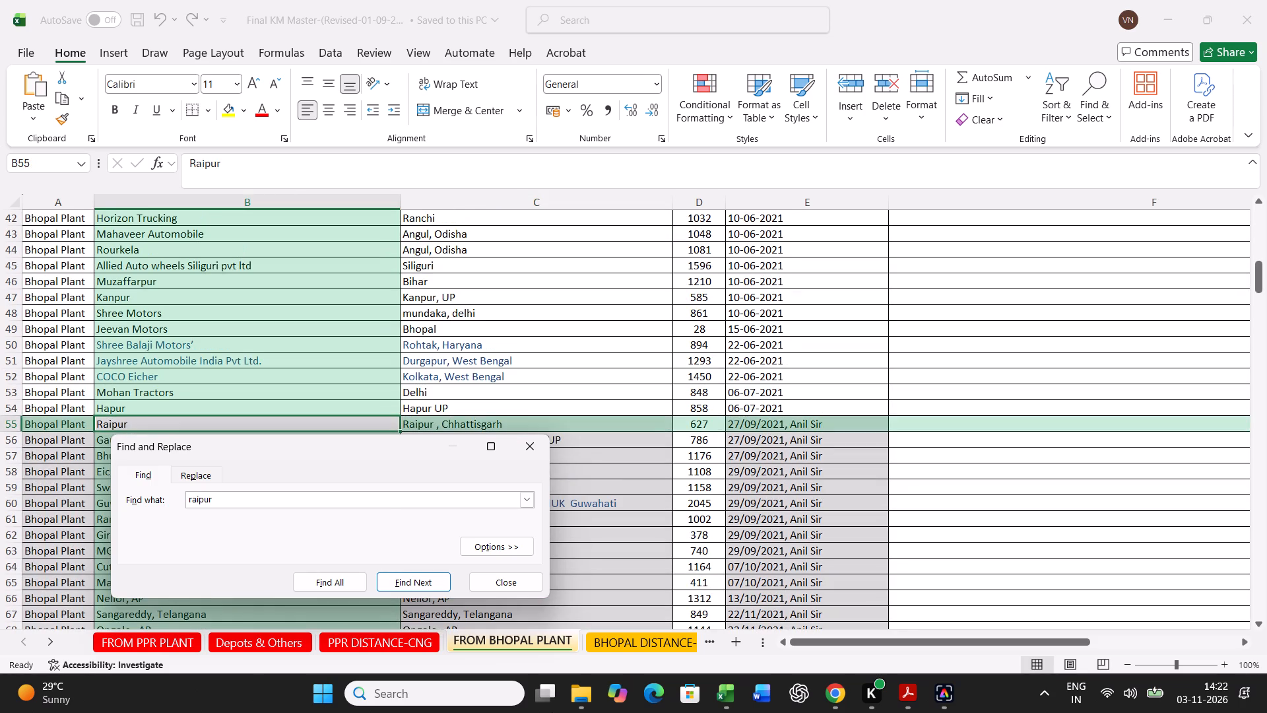
pyautogui.press('Return')
pyautogui.press('Return')
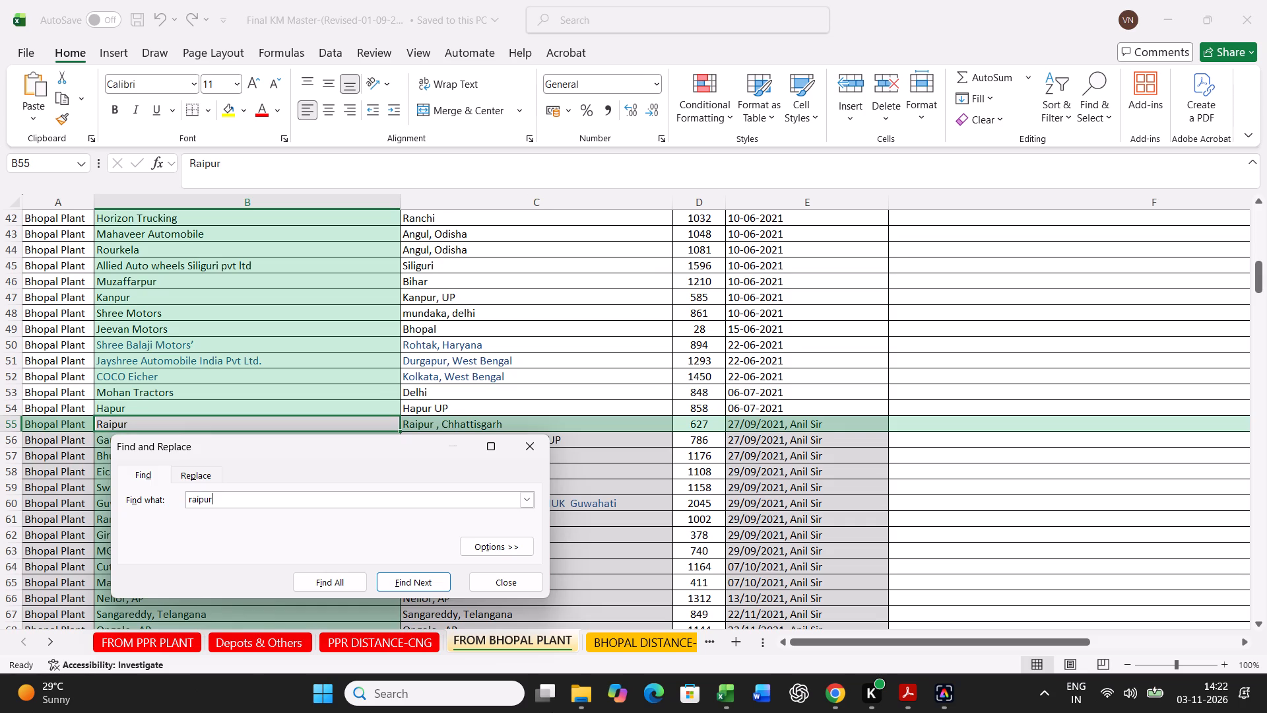
# Search the FROM BHOPAL PLANT sheet for "luckn" and go through the matches to check Lucknow's Final KM.
pyautogui.press('BackSpace')
pyautogui.press('BackSpace')
pyautogui.press('BackSpace')
pyautogui.press('BackSpace')
pyautogui.press('BackSpace')
pyautogui.press('BackSpace')
pyautogui.press('BackSpace')
pyautogui.press('BackSpace')
pyautogui.write('luckn')
pyautogui.press('Return')
pyautogui.press('Return')
pyautogui.press('Return')
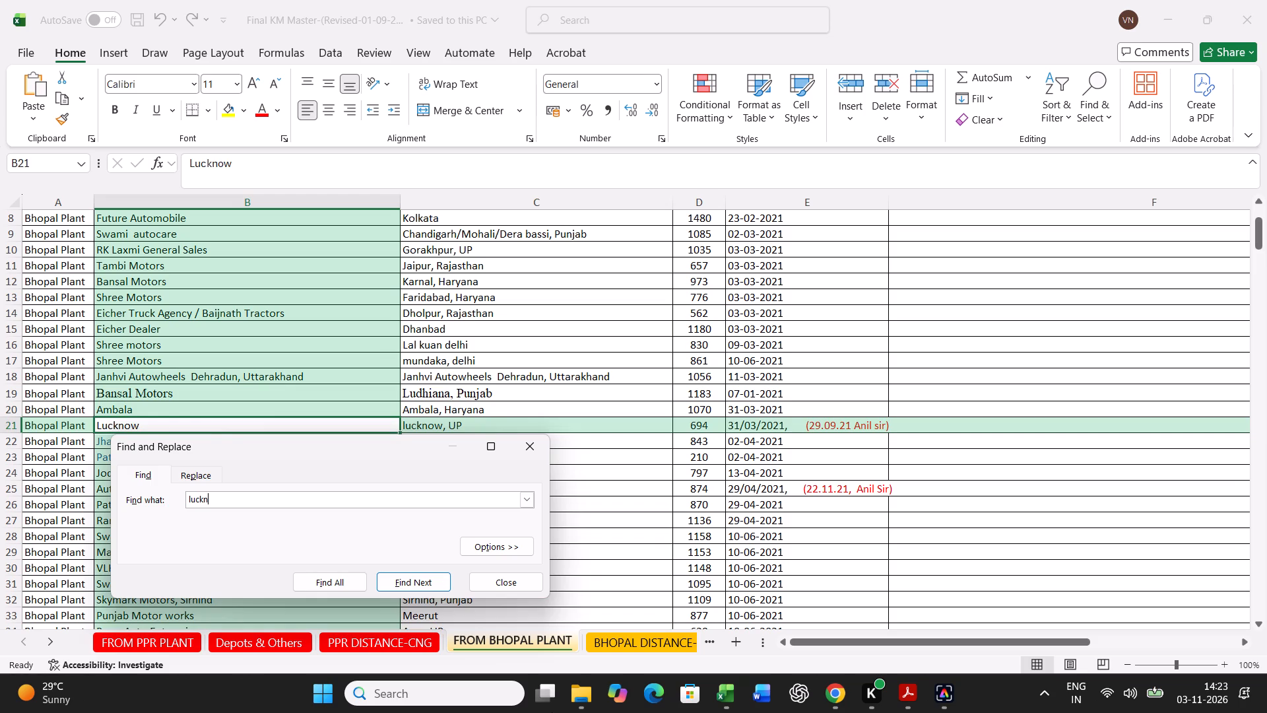
# Search the FROM BHOPAL PLANT sheet for "agra" to check the Final KM for Agra, UP.
pyautogui.press('BackSpace')
pyautogui.press('BackSpace')
pyautogui.press('BackSpace')
pyautogui.press('BackSpace')
pyautogui.press('BackSpace')
pyautogui.press('BackSpace')
pyautogui.press('BackSpace')
pyautogui.press('BackSpace')
pyautogui.press('BackSpace')
pyautogui.press('BackSpace')
pyautogui.press('BackSpace')
pyautogui.press('BackSpace')
pyautogui.press('BackSpace')
pyautogui.press('BackSpace')
pyautogui.press('BackSpace')
pyautogui.press('BackSpace')
pyautogui.press('BackSpace')
pyautogui.press('BackSpace')
pyautogui.write('agra')
pyautogui.press('Return')
pyautogui.press('Return')
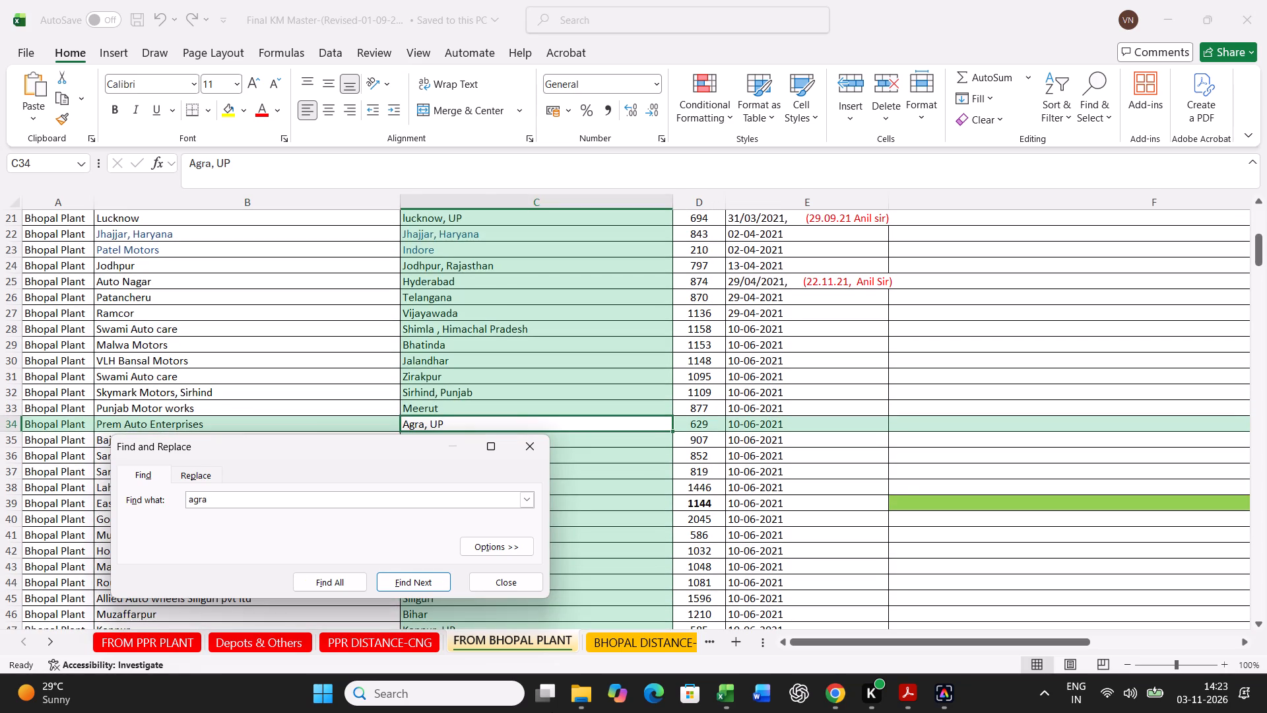
# Search the FROM BHOPAL PLANT sheet for "meer" to check Meerut's Final KM.
pyautogui.press('BackSpace')
pyautogui.press('BackSpace')
pyautogui.press('BackSpace')
pyautogui.press('BackSpace')
pyautogui.press('BackSpace')
pyautogui.press('BackSpace')
pyautogui.press('BackSpace')
pyautogui.write('meer')
pyautogui.press('Return')
pyautogui.press('Return')
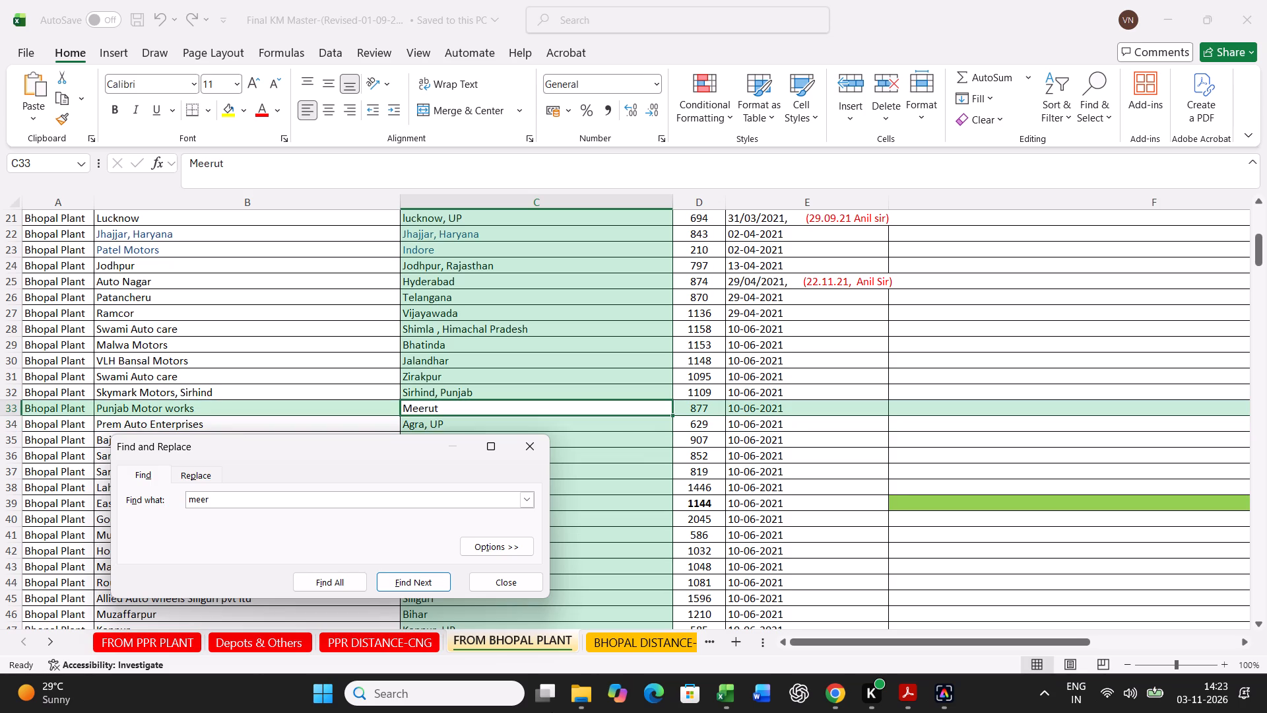
# Search the FROM BHOPAL PLANT sheet for "ludh" to check the Final KM for Ludhiana, Punjab.
pyautogui.press('BackSpace')
pyautogui.press('BackSpace')
pyautogui.press('BackSpace')
pyautogui.press('BackSpace')
pyautogui.press('BackSpace')
pyautogui.press('BackSpace')
pyautogui.press('BackSpace')
pyautogui.press('BackSpace')
pyautogui.write('ludh')
pyautogui.press('Return')
pyautogui.press('Return')
pyautogui.press('Return')
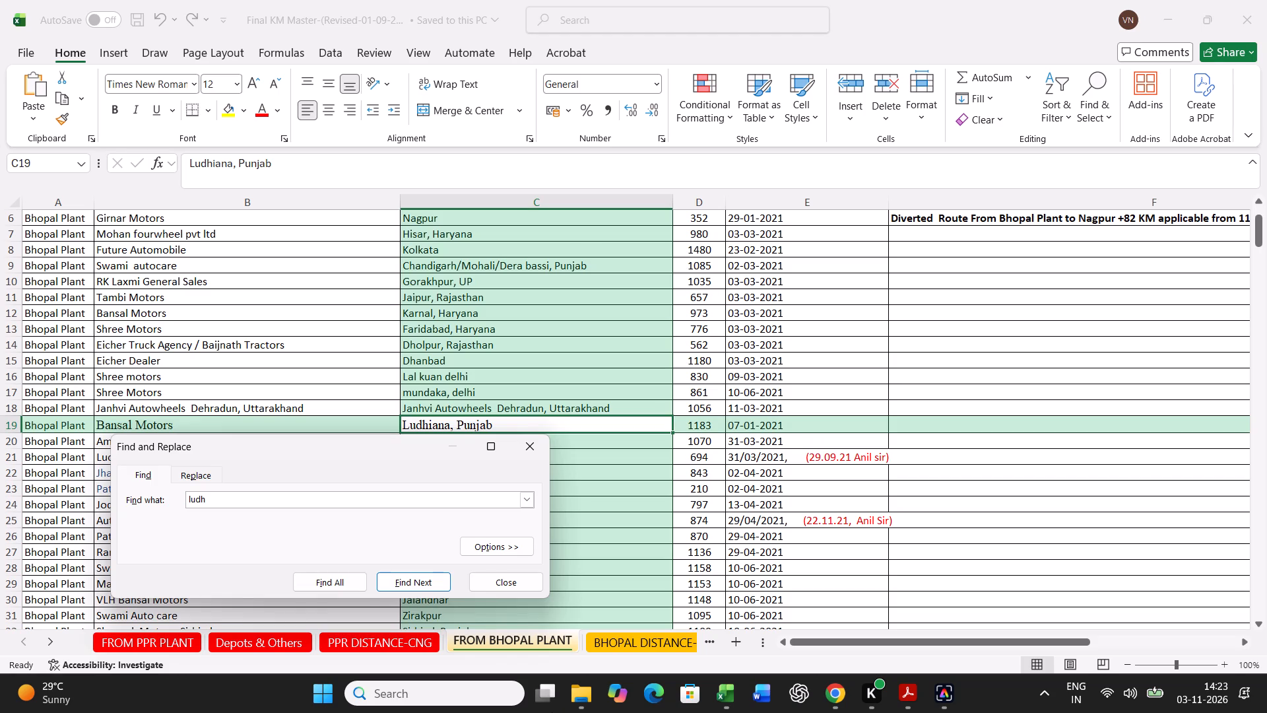
# Search the FROM BHOPAL PLANT sheet for "meer" again to recheck Meerut's Final KM.
pyautogui.press('BackSpace')
pyautogui.press('BackSpace')
pyautogui.press('BackSpace')
pyautogui.press('BackSpace')
pyautogui.press('BackSpace')
pyautogui.write('meer')
pyautogui.press('Return')
pyautogui.press('Return')
pyautogui.press('Return')
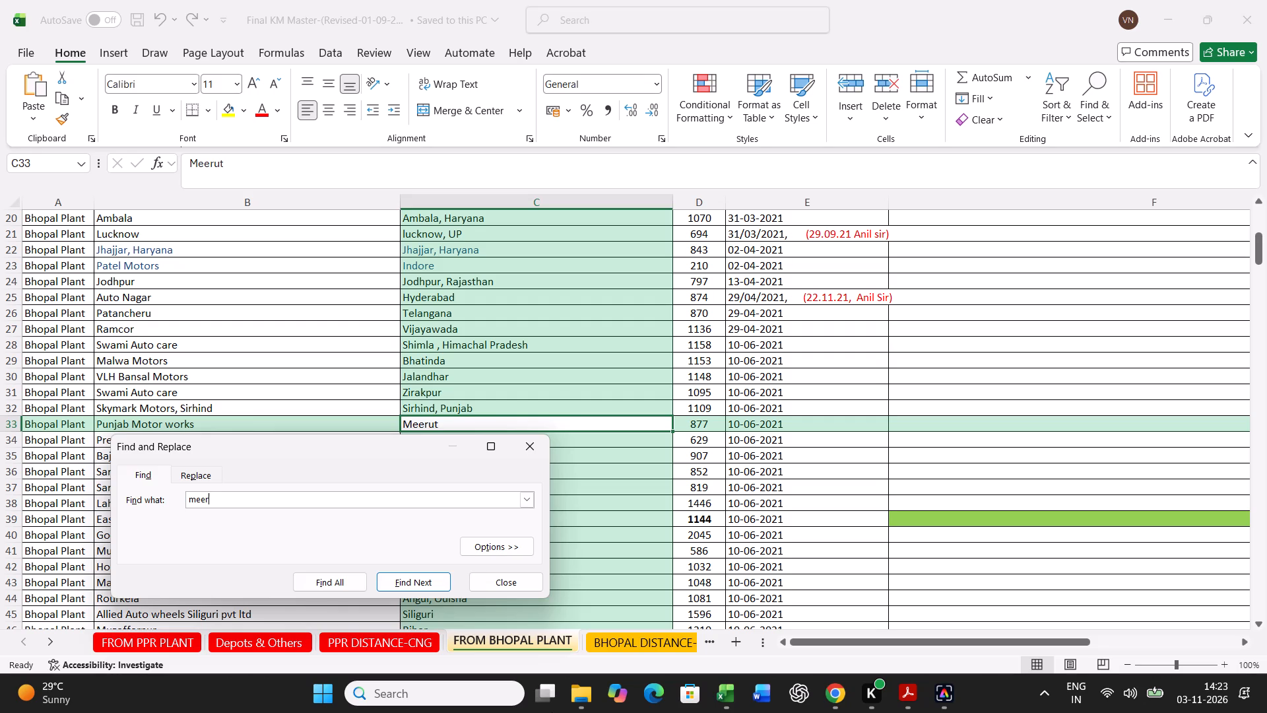
# Search the FROM BHOPAL PLANT sheet for "gurga" to check Gurgaon's Final KM, and close the search.
pyautogui.press('BackSpace')
pyautogui.press('BackSpace')
pyautogui.press('BackSpace')
pyautogui.press('BackSpace')
pyautogui.press('BackSpace')
pyautogui.press('BackSpace')
pyautogui.press('BackSpace')
pyautogui.press('BackSpace')
pyautogui.press('BackSpace')
pyautogui.press('BackSpace')
pyautogui.write('gurag')
pyautogui.press('Return')
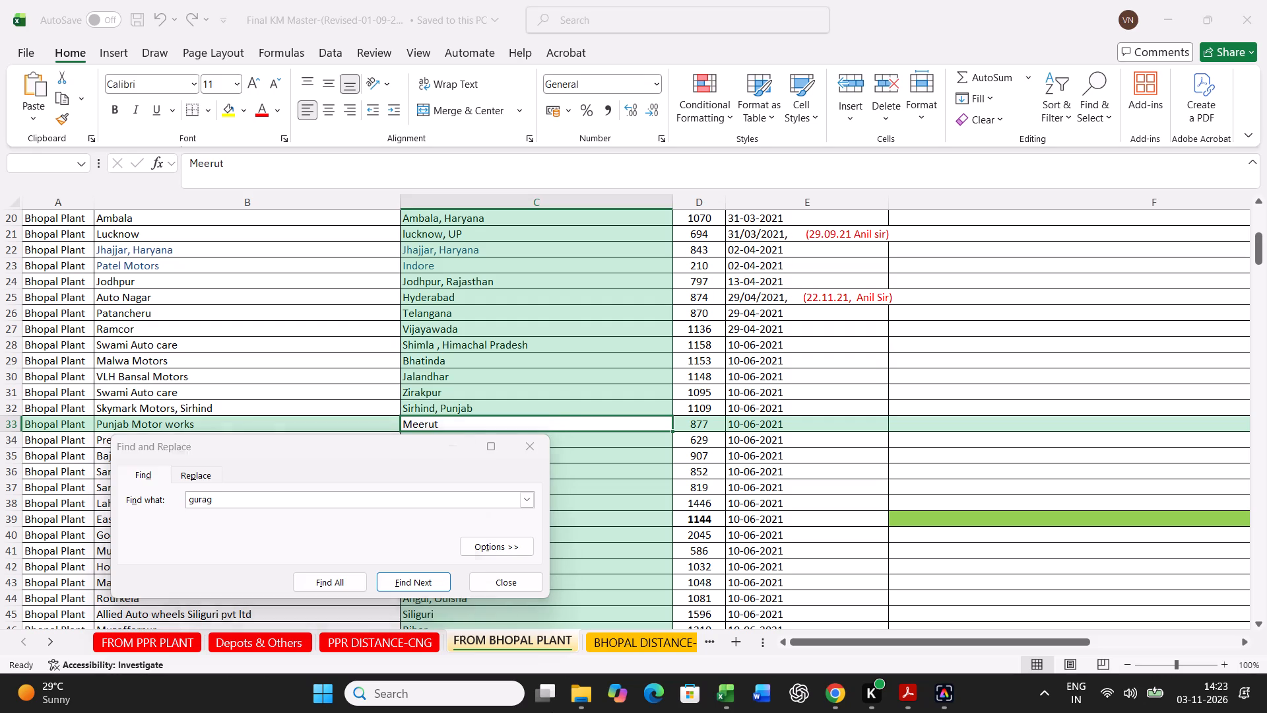
pyautogui.press('Return')
pyautogui.press('BackSpace')
pyautogui.press('BackSpace')
pyautogui.write('ga')
pyautogui.press('Return')
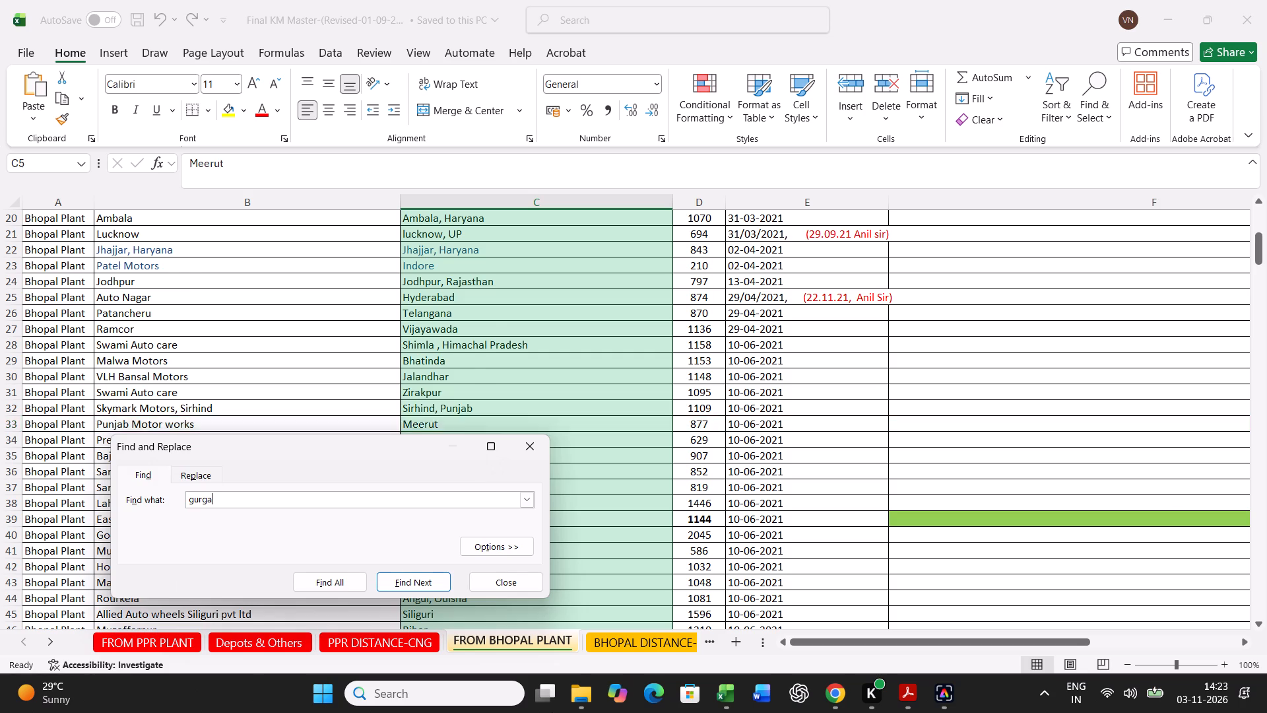
pyautogui.press('Return')
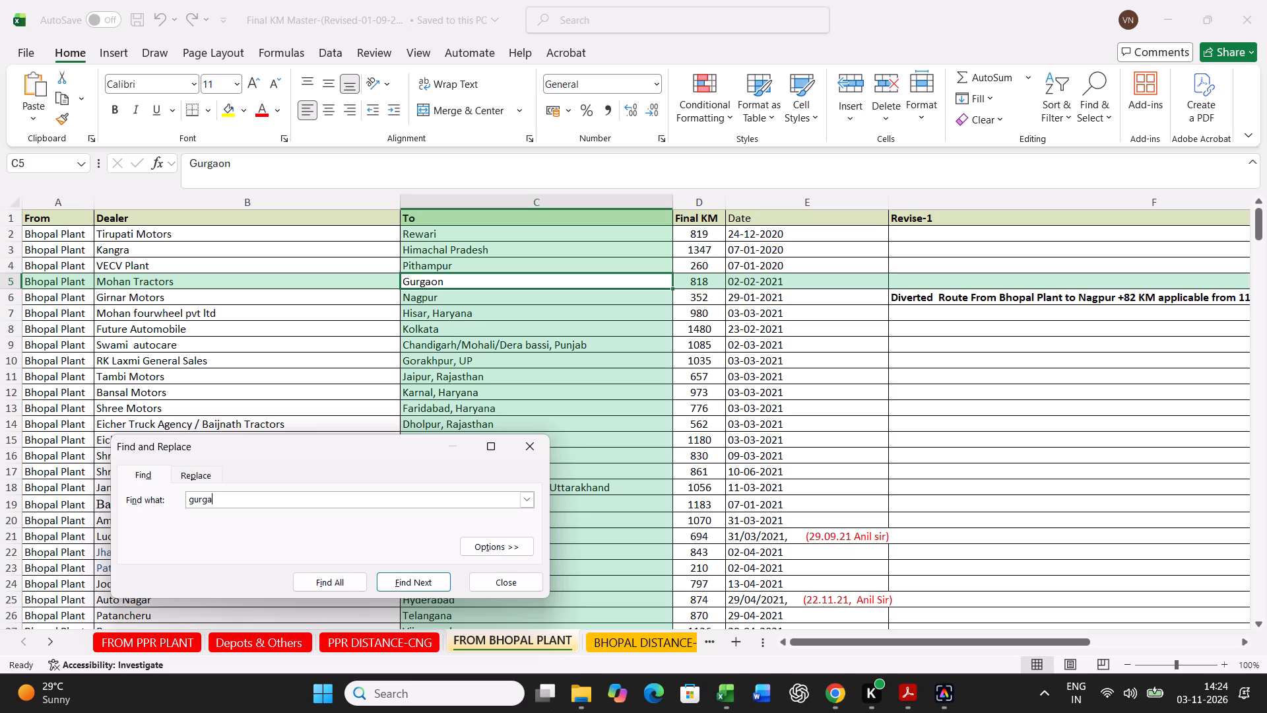
pyautogui.press('Escape')
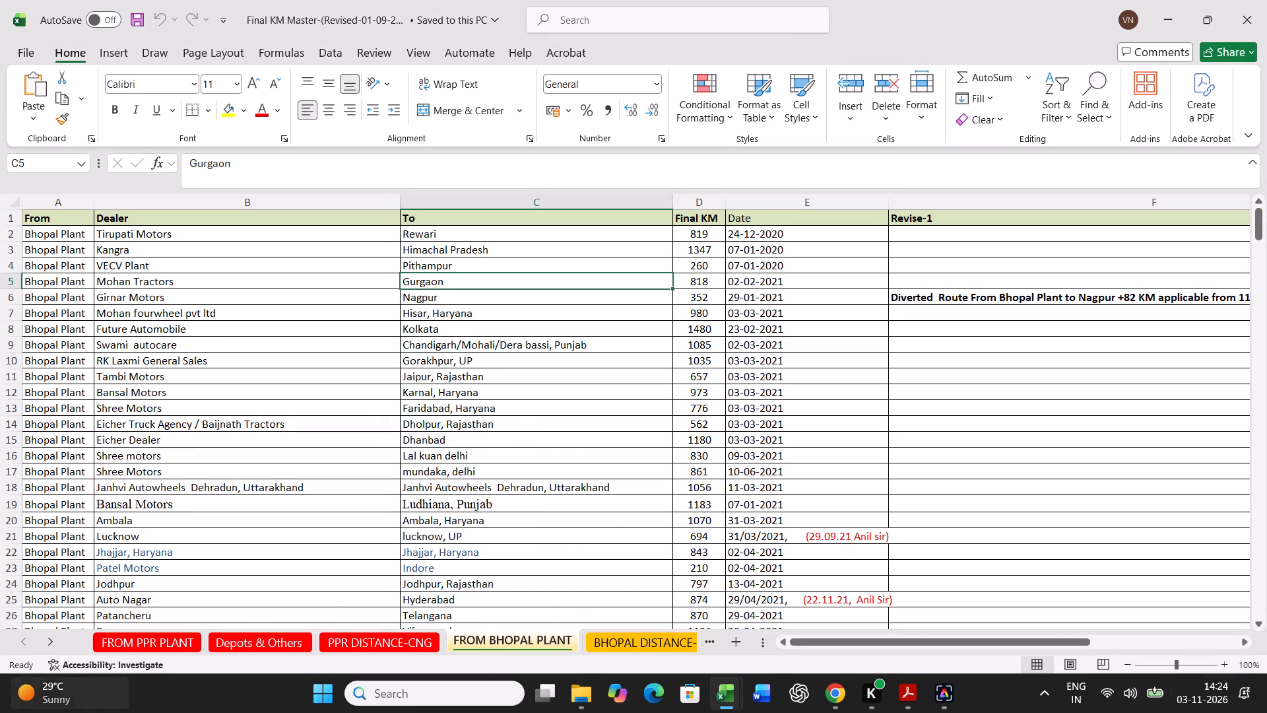
# Search the FROM PPR PLANT sheet for "mangal" and go through the matches to Mangalore to check its distance.
pyautogui.click(125, 644)
pyautogui.click(557, 418)
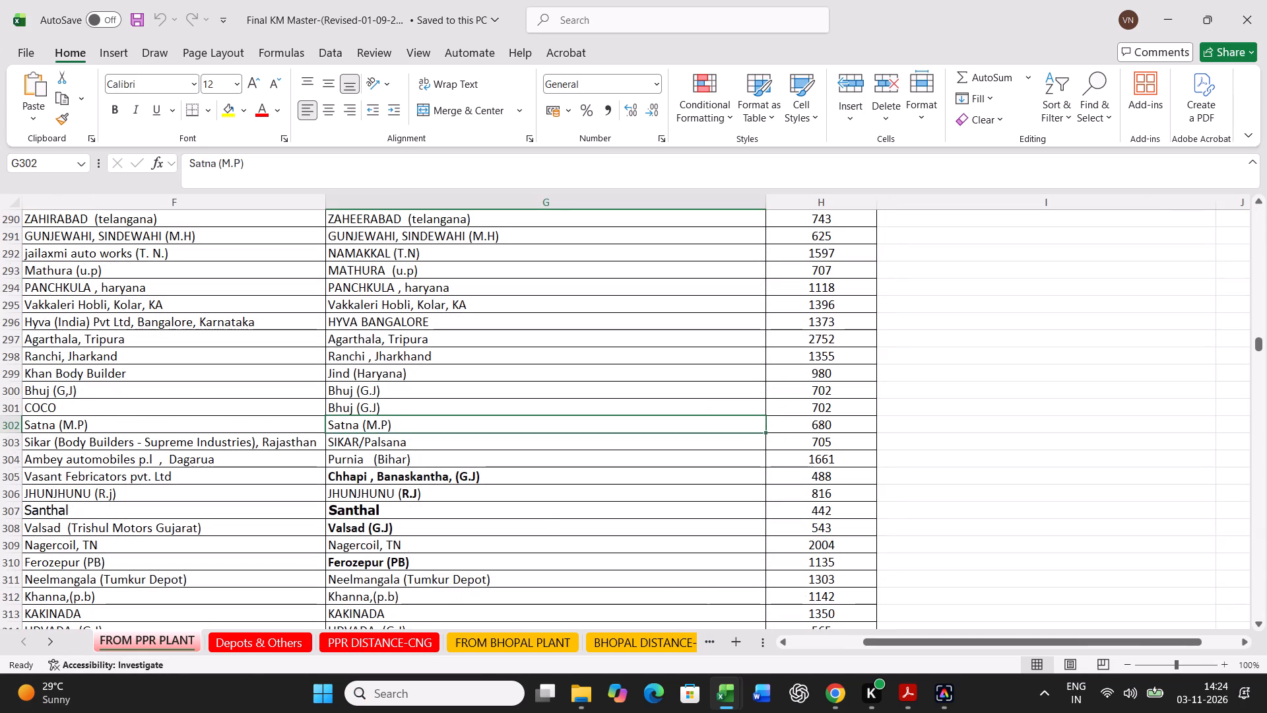
pyautogui.hotkey('ctrl', 'f')
pyautogui.write('mangal')
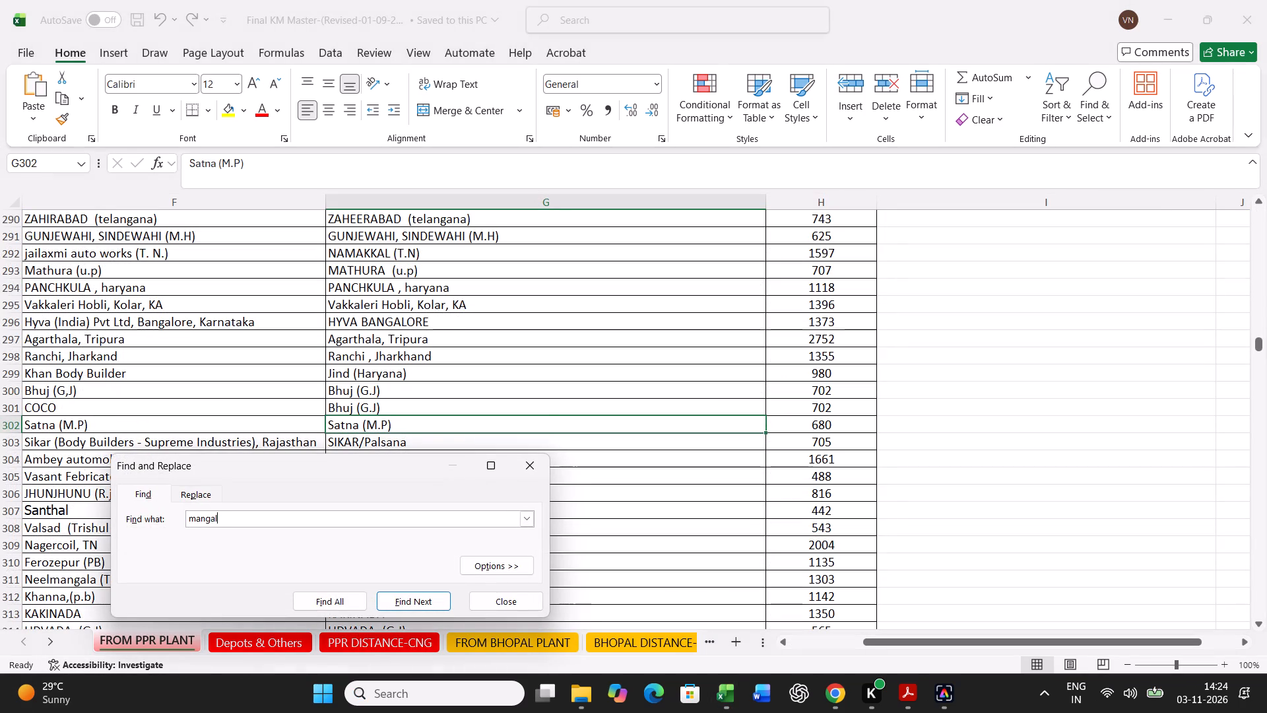
pyautogui.press('Return')
pyautogui.press('Return')
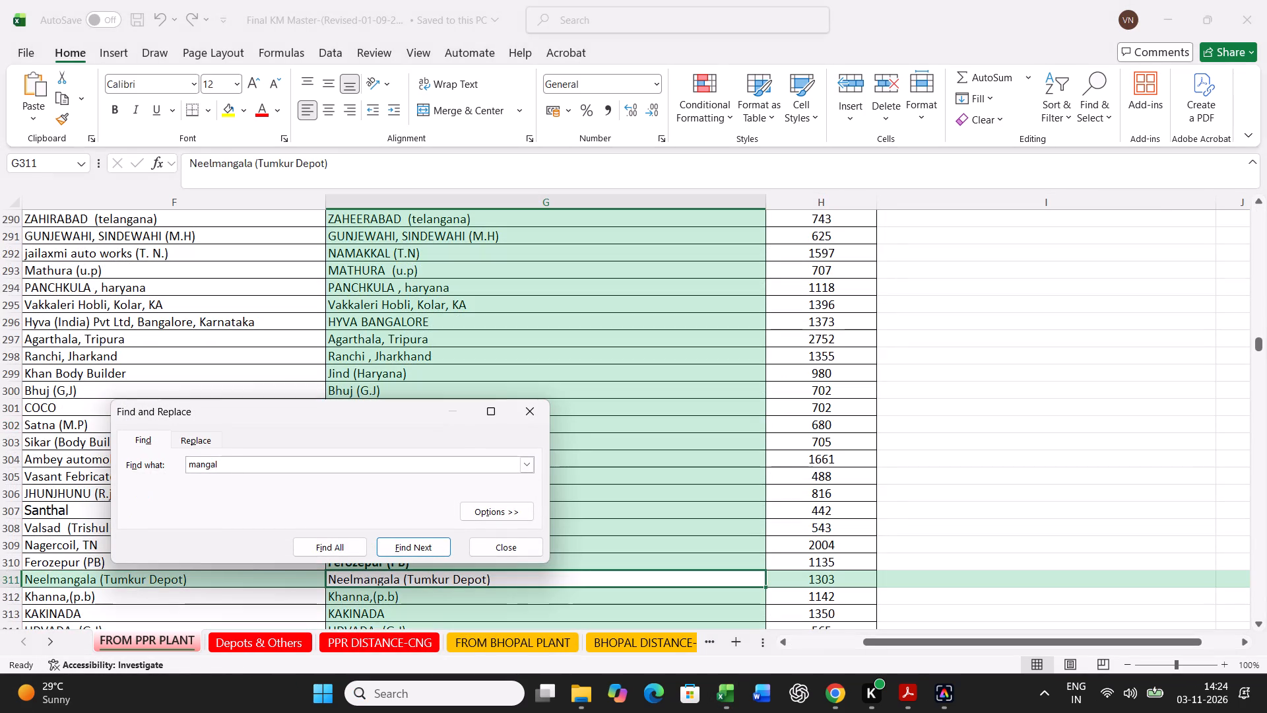
pyautogui.press('Return')
pyautogui.press('Return')
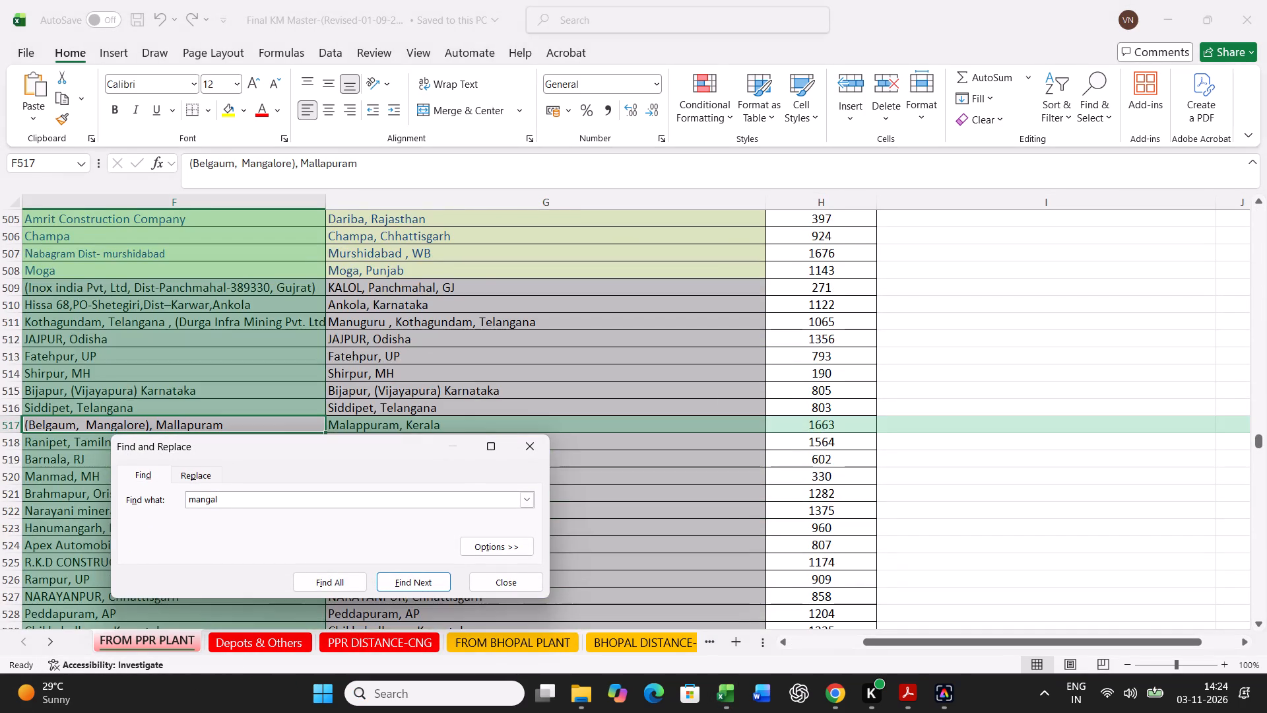
pyautogui.press('Return')
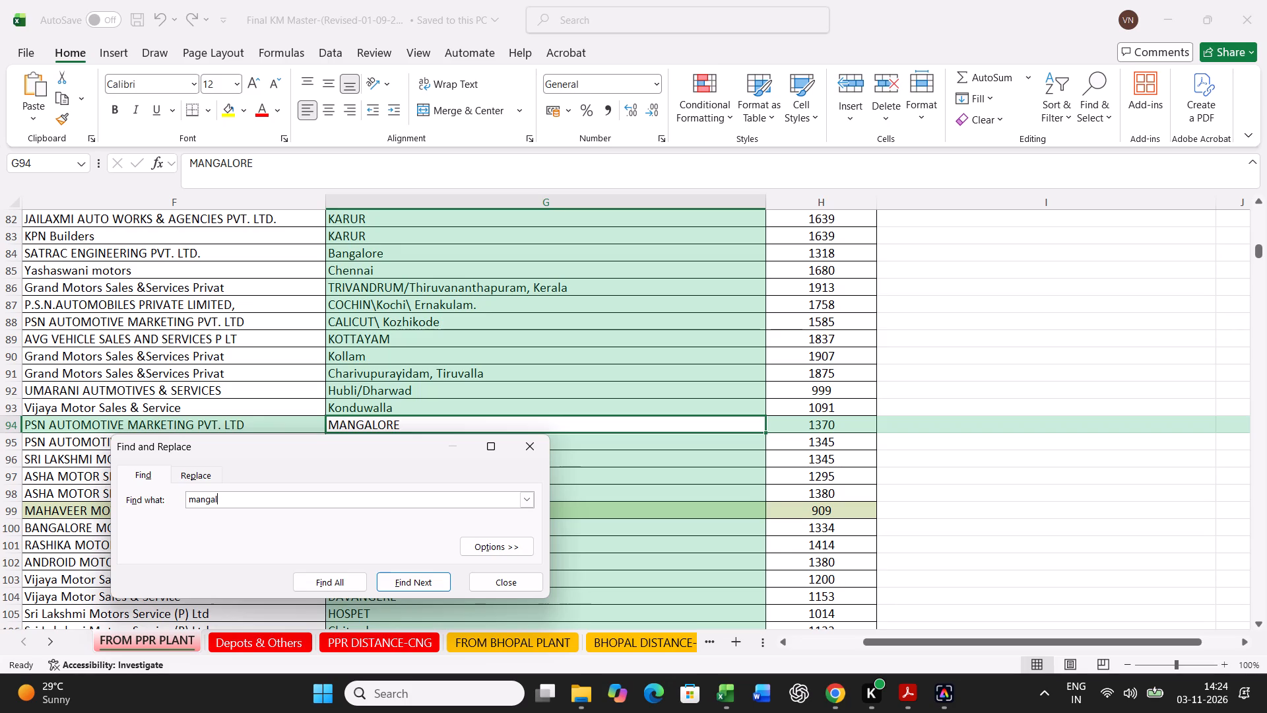
# Search the FROM PPR PLANT sheet for "vello" to check the distance to Vellore.
pyautogui.press('BackSpace')
pyautogui.press('BackSpace')
pyautogui.press('BackSpace')
pyautogui.press('BackSpace')
pyautogui.press('BackSpace')
pyautogui.press('BackSpace')
pyautogui.press('BackSpace')
pyautogui.press('BackSpace')
pyautogui.write('vello')
pyautogui.press('Return')
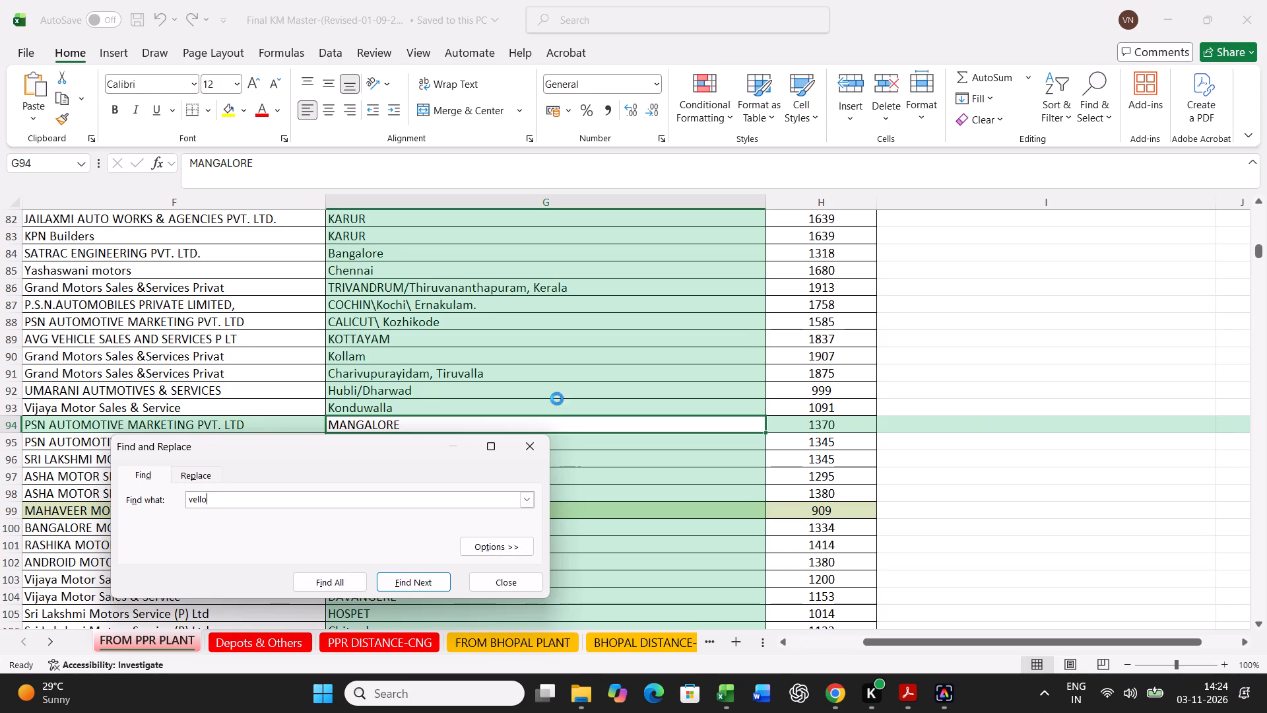
pyautogui.press('Return')
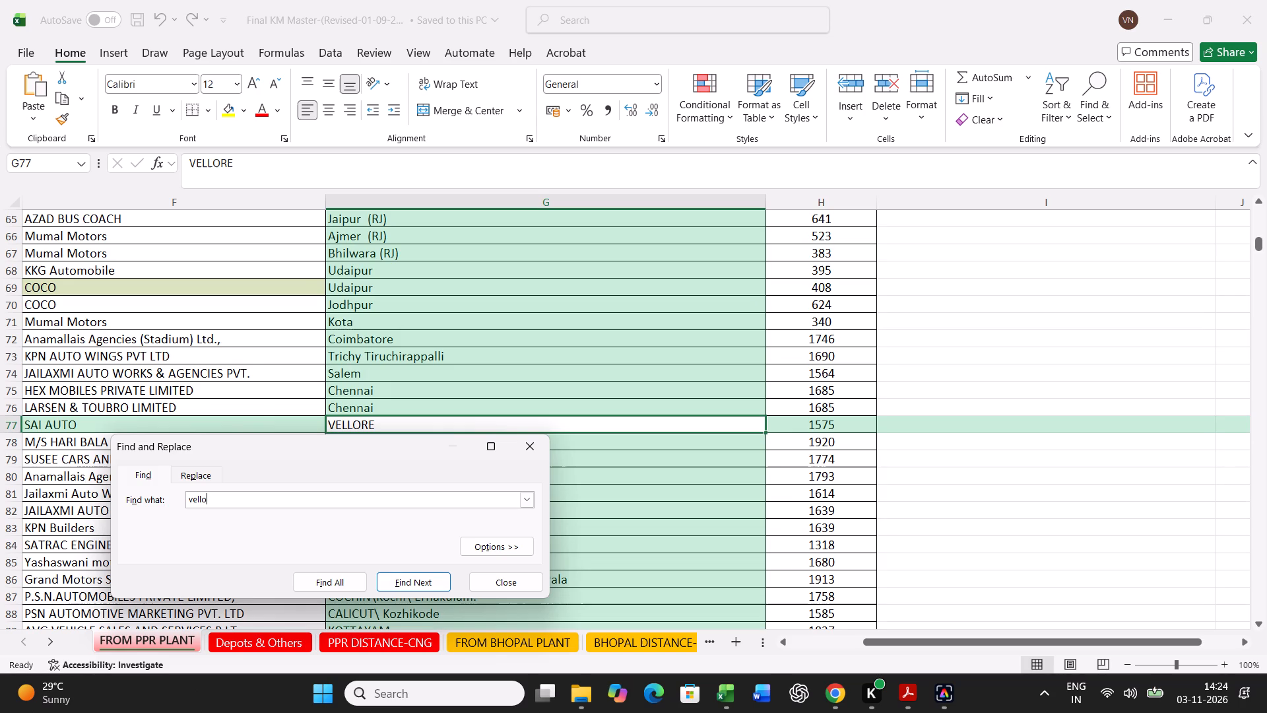
# Search the FROM PPR PLANT sheet for "calic" to check the distance to Calicut.
pyautogui.press('BackSpace')
pyautogui.press('BackSpace')
pyautogui.press('BackSpace')
pyautogui.press('BackSpace')
pyautogui.press('BackSpace')
pyautogui.press('BackSpace')
pyautogui.press('BackSpace')
pyautogui.press('BackSpace')
pyautogui.write('calic')
pyautogui.press('Return')
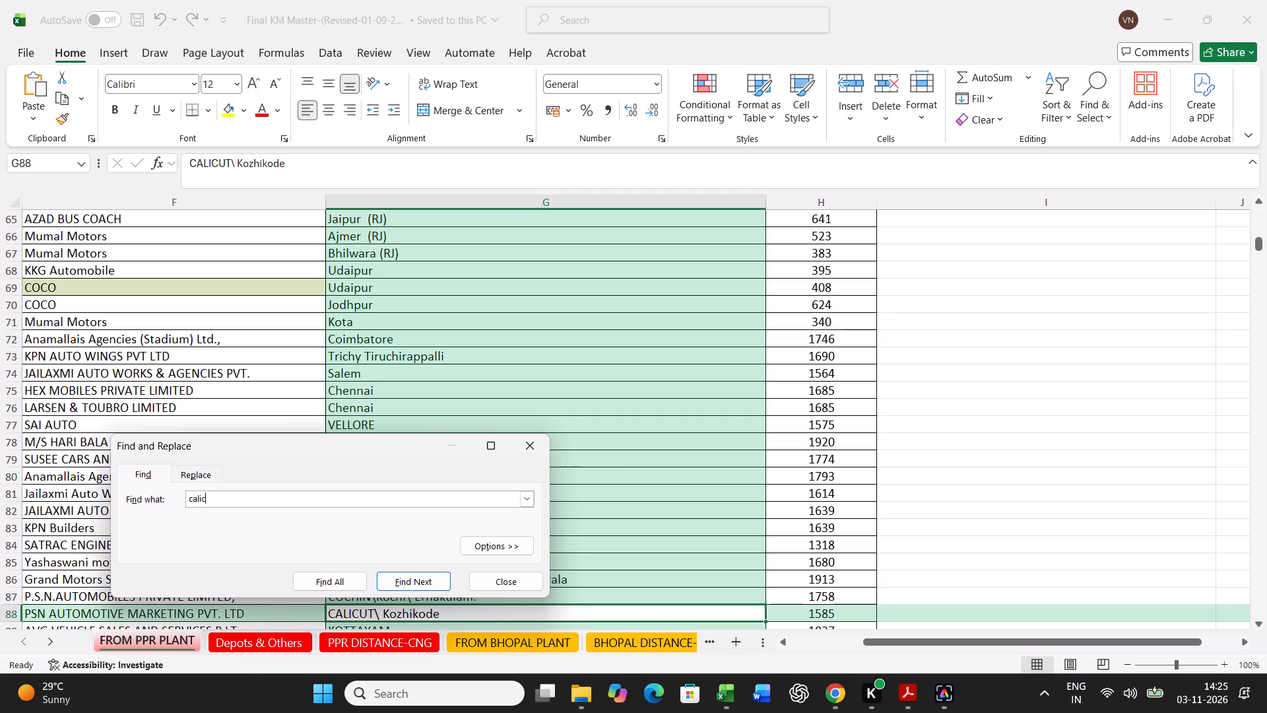
# Search the FROM PPR PLANT sheet for "valsad" and go through the matches to check the distance to Valsad.
pyautogui.press('BackSpace')
pyautogui.press('BackSpace')
pyautogui.press('BackSpace')
pyautogui.press('BackSpace')
pyautogui.press('BackSpace')
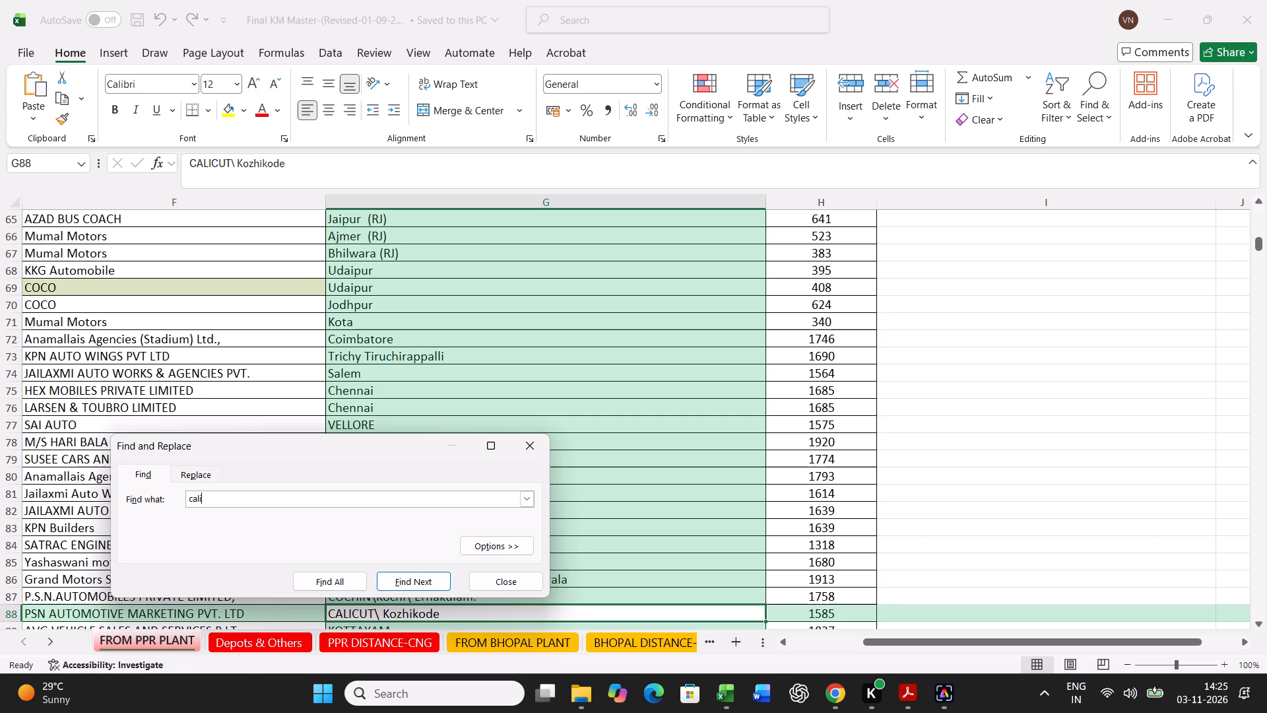
pyautogui.write('valsad')
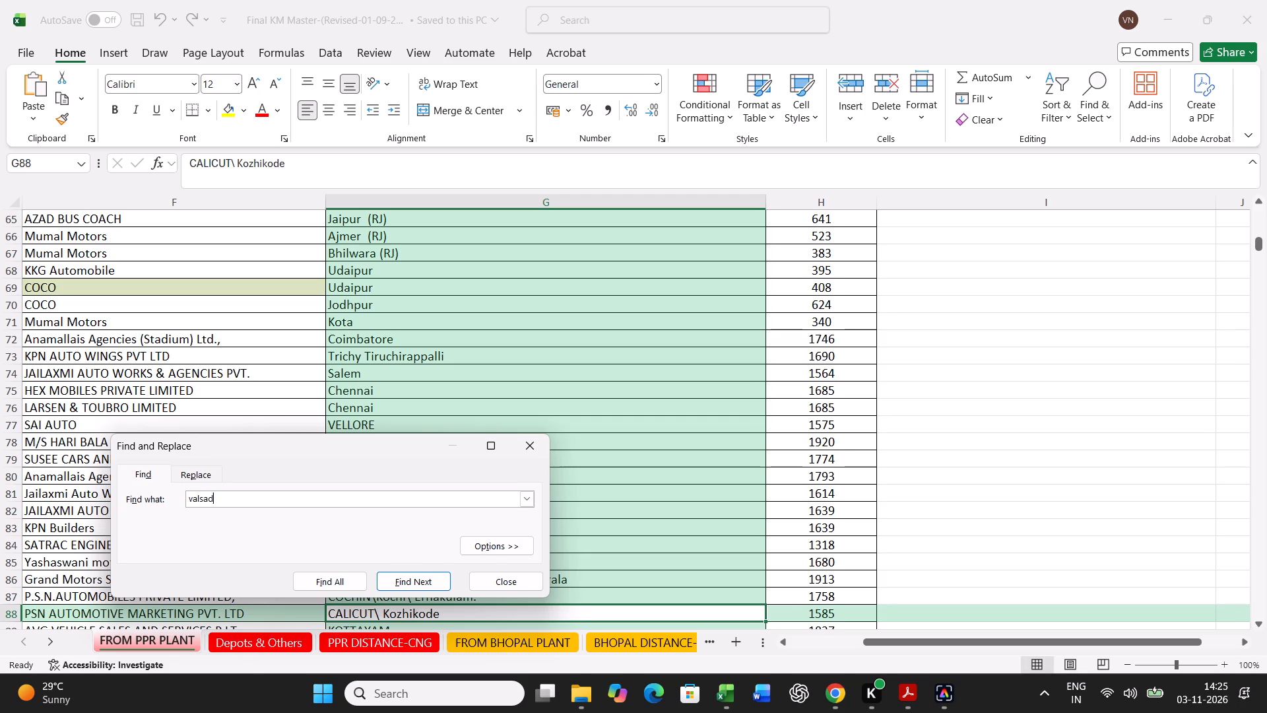
pyautogui.press('Return')
pyautogui.press('Return')
pyautogui.press('Return')
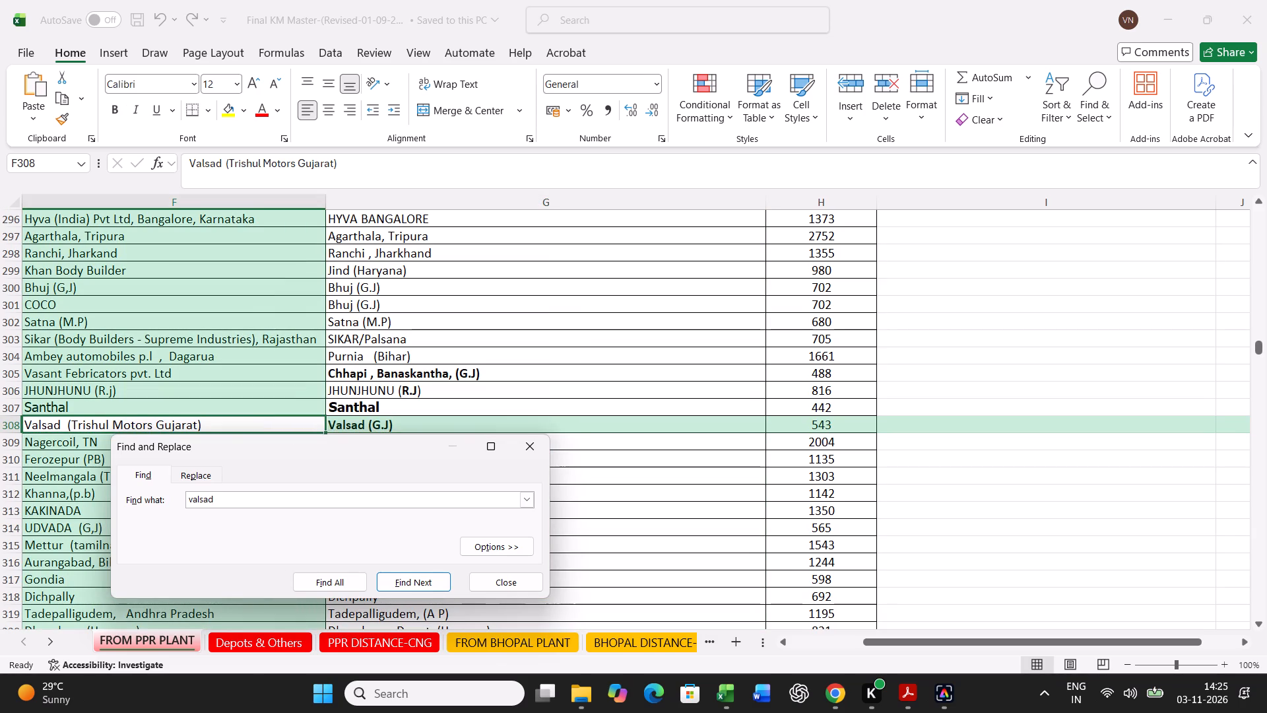
# Search the FROM PPR PLANT sheet for "ernak" and go through the matches to check the distance to Ernakulam.
pyautogui.press('BackSpace')
pyautogui.press('BackSpace')
pyautogui.press('BackSpace')
pyautogui.press('BackSpace')
pyautogui.press('BackSpace')
pyautogui.press('BackSpace')
pyautogui.press('BackSpace')
pyautogui.press('BackSpace')
pyautogui.press('BackSpace')
pyautogui.write('ernak')
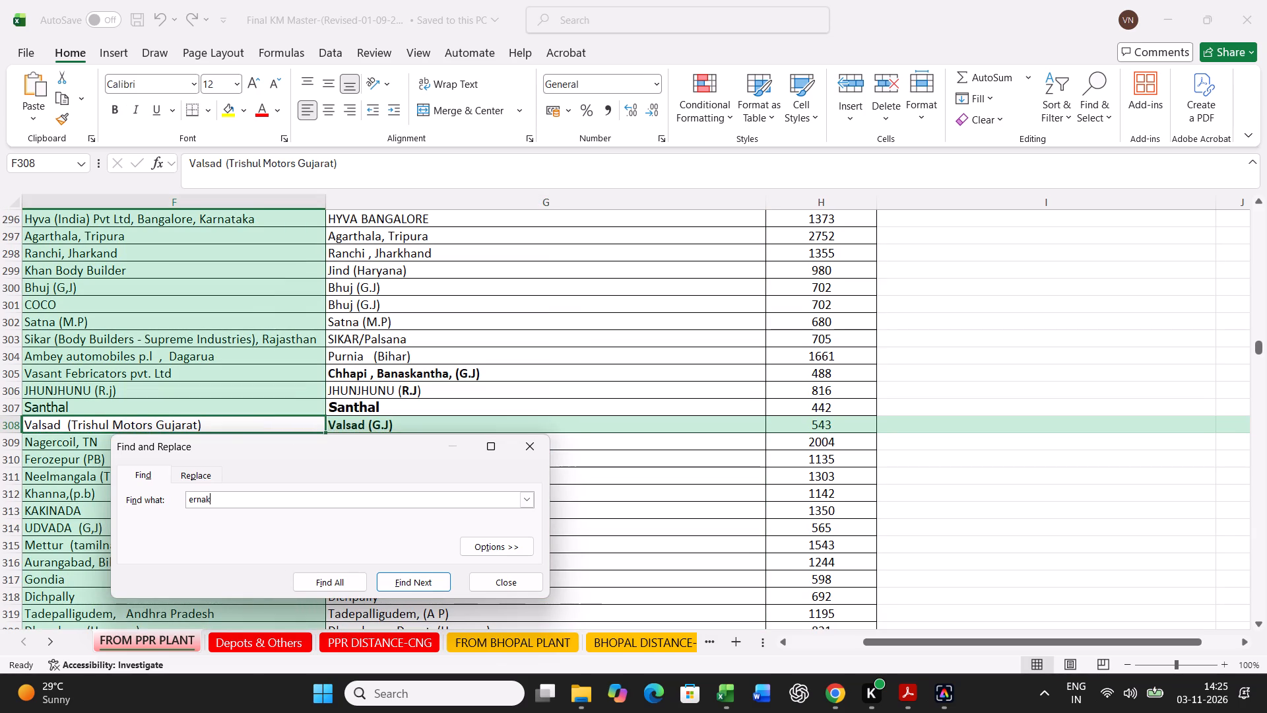
pyautogui.press('Return')
pyautogui.press('Return')
pyautogui.press('Return')
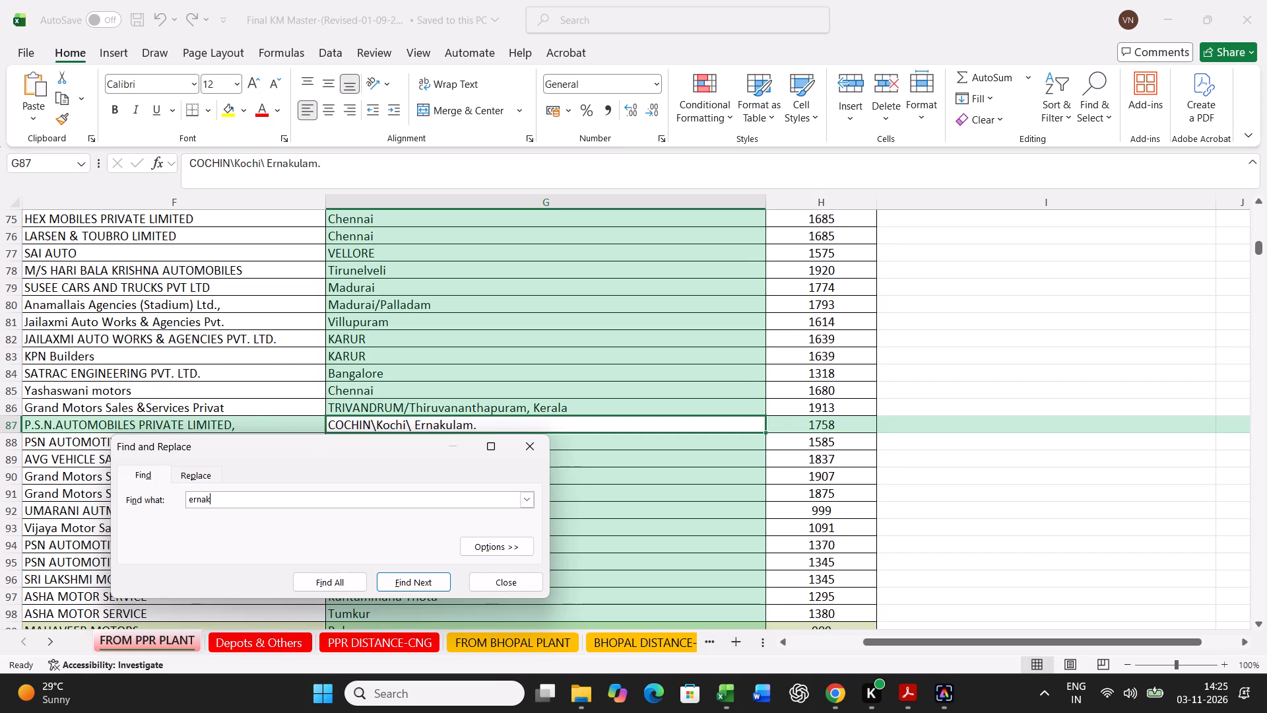
# Search the FROM PPR PLANT sheet for "kannu" and go through the matches to check the distance to Kannur.
pyautogui.press('BackSpace')
pyautogui.press('BackSpace')
pyautogui.press('BackSpace')
pyautogui.press('BackSpace')
pyautogui.press('BackSpace')
pyautogui.press('BackSpace')
pyautogui.write('kannu')
pyautogui.press('Return')
pyautogui.press('Return')
pyautogui.press('Return')
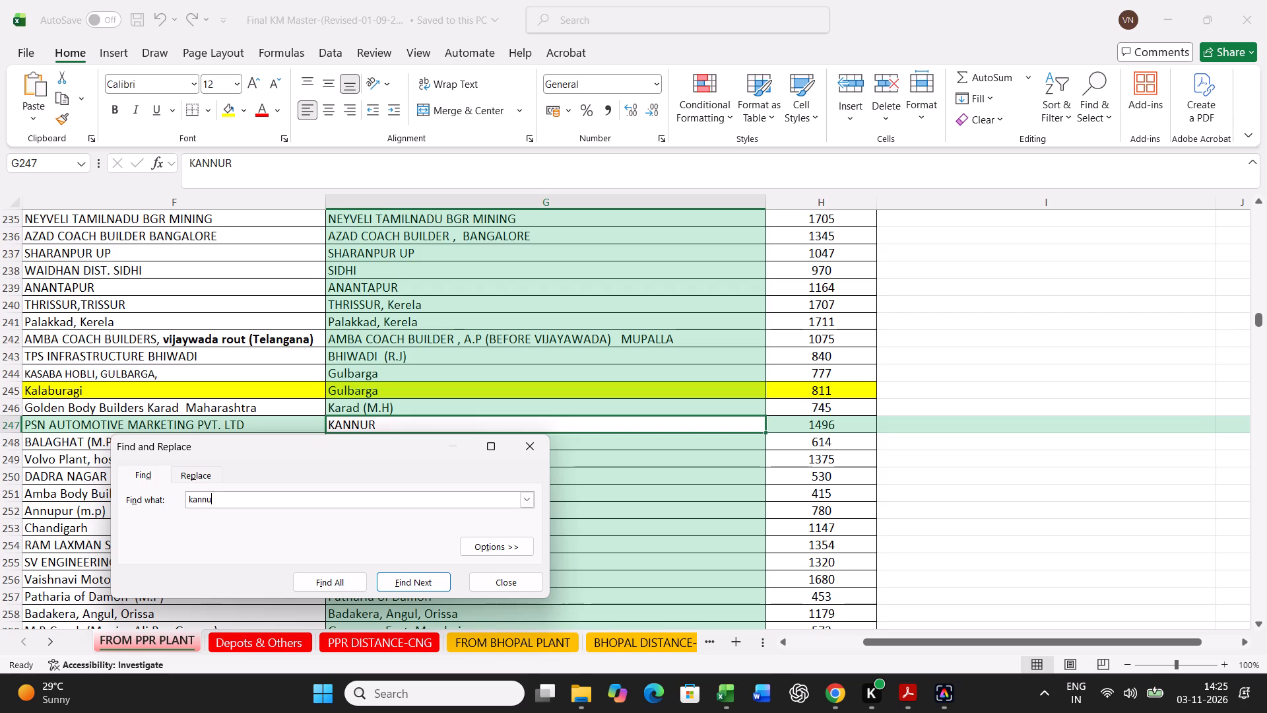
# Search the FROM PPR PLANT sheet for "mehsa" to check the distance to Mehsana.
pyautogui.press('BackSpace')
pyautogui.press('BackSpace')
pyautogui.press('BackSpace')
pyautogui.press('BackSpace')
pyautogui.press('BackSpace')
pyautogui.press('BackSpace')
pyautogui.press('BackSpace')
pyautogui.press('BackSpace')
pyautogui.press('BackSpace')
pyautogui.press('BackSpace')
pyautogui.press('BackSpace')
pyautogui.press('BackSpace')
pyautogui.press('BackSpace')
pyautogui.press('BackSpace')
pyautogui.press('BackSpace')
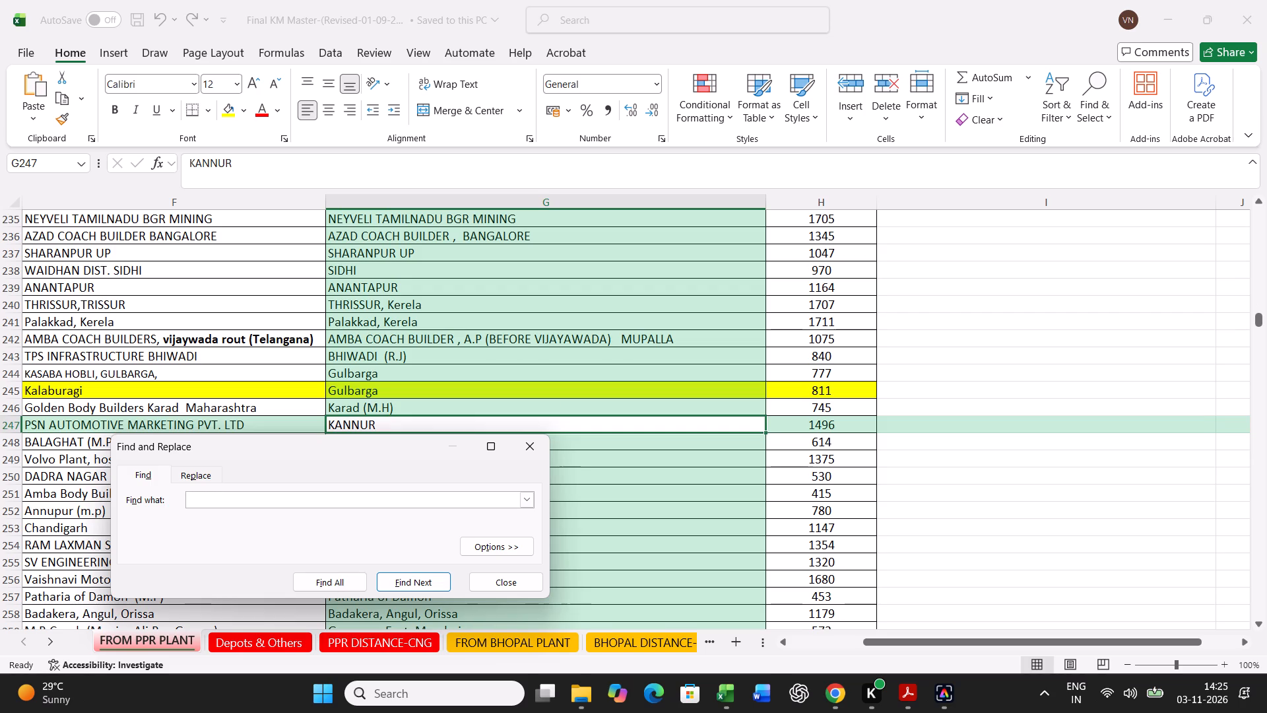
pyautogui.write('mehsa')
pyautogui.press('Return')
pyautogui.press('Return')
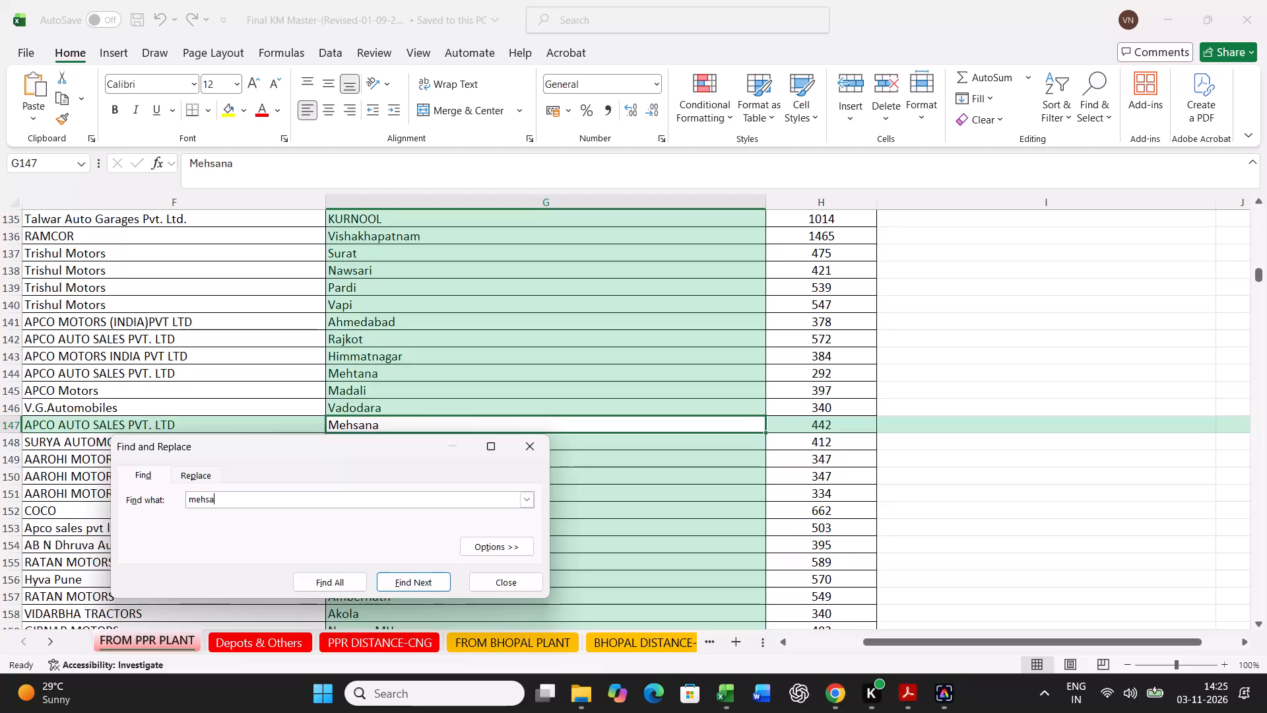
# Search the FROM PPR PLANT sheet for "malapp" and go through the matches to check the distance to Malappuram, Kerala.
pyautogui.press('BackSpace')
pyautogui.press('BackSpace')
pyautogui.press('BackSpace')
pyautogui.press('BackSpace')
pyautogui.press('BackSpace')
pyautogui.press('BackSpace')
pyautogui.press('BackSpace')
pyautogui.press('BackSpace')
pyautogui.write('mal')
pyautogui.write('app')
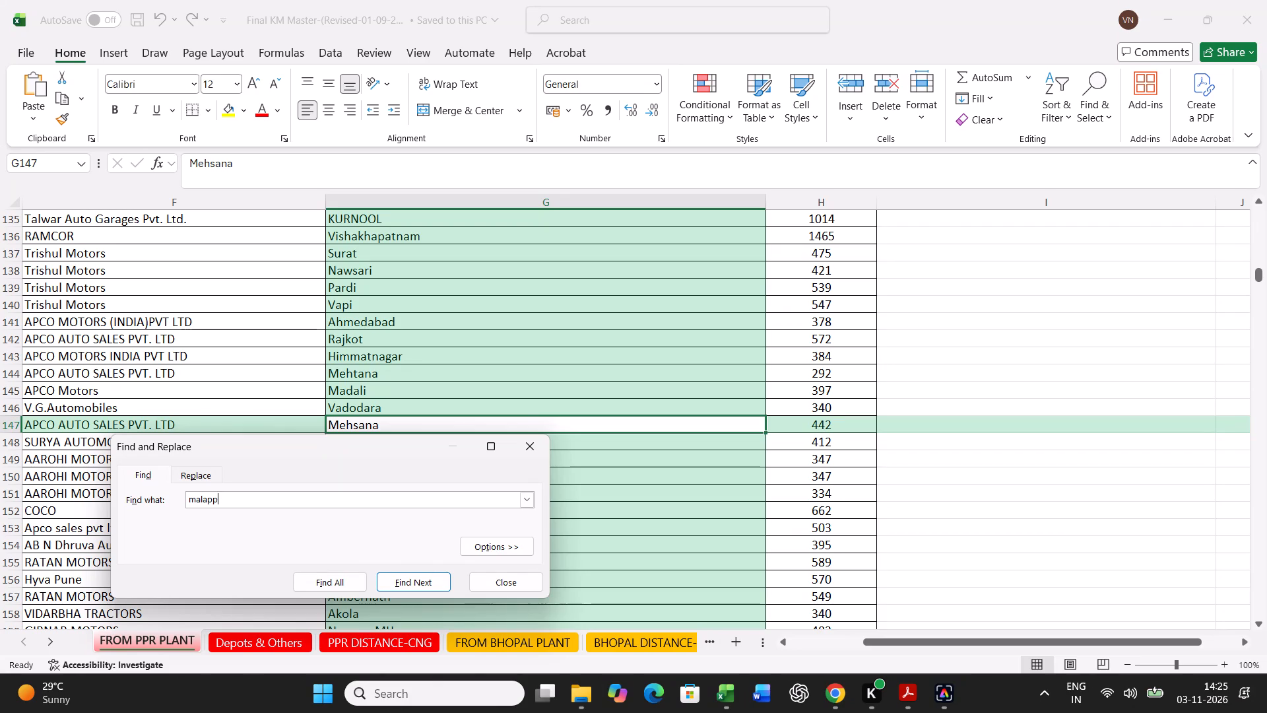
pyautogui.press('Return')
pyautogui.press('Return')
pyautogui.press('Return')
pyautogui.press('Return')
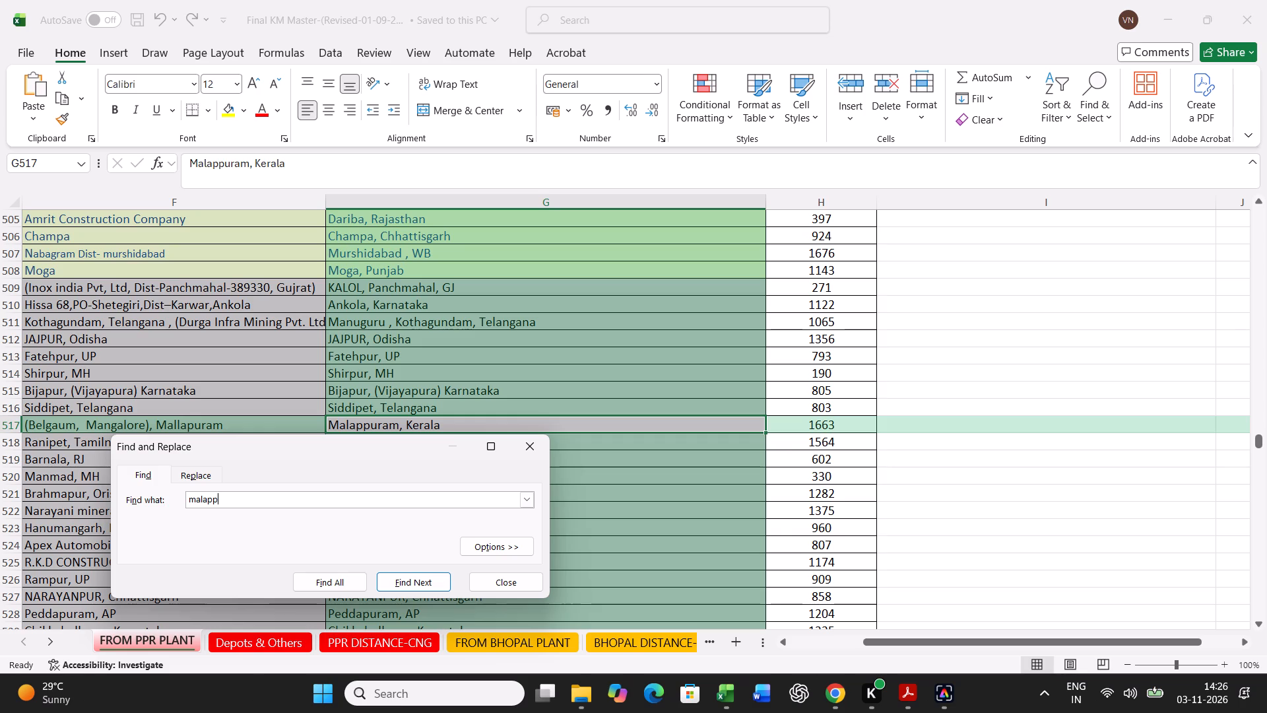
# Search the FROM PPR PLANT sheet for "kasarg" to look up Kasaragod.
pyautogui.press('BackSpace')
pyautogui.press('BackSpace')
pyautogui.press('BackSpace')
pyautogui.press('BackSpace')
pyautogui.press('BackSpace')
pyautogui.press('BackSpace')
pyautogui.press('BackSpace')
pyautogui.press('BackSpace')
pyautogui.press('BackSpace')
pyautogui.press('BackSpace')
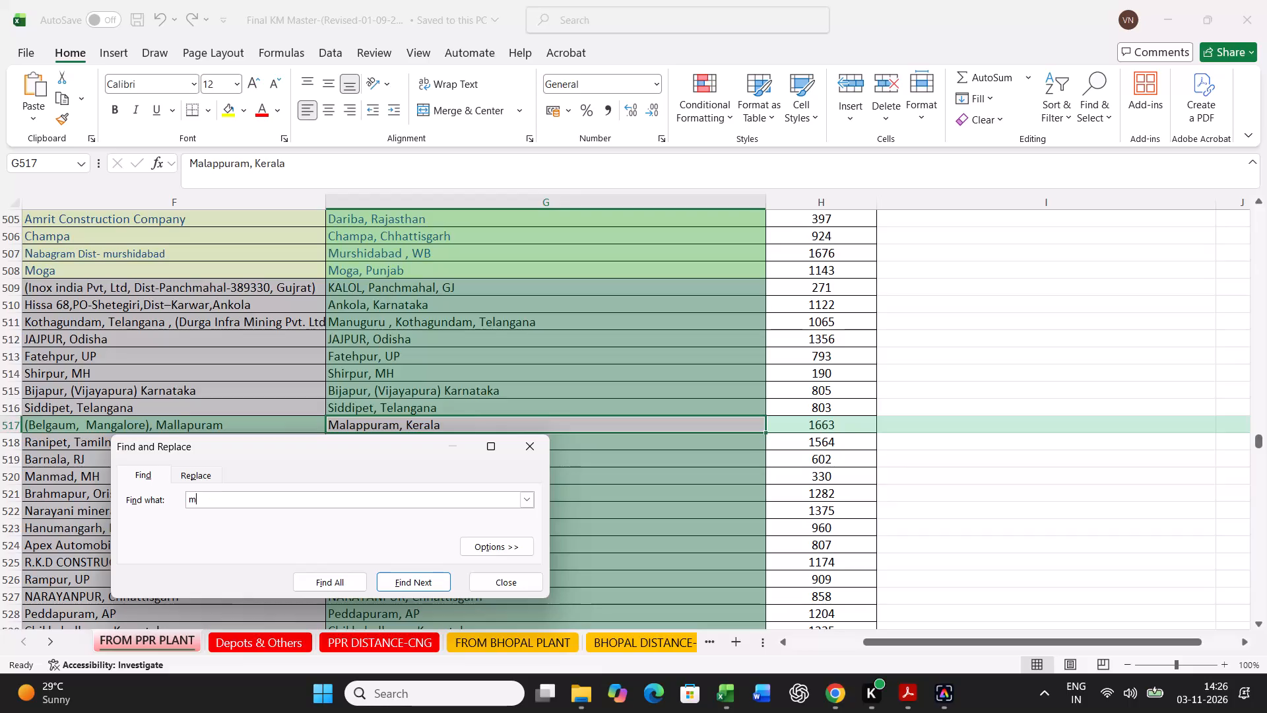
pyautogui.write('kasarg')
pyautogui.press('Return')
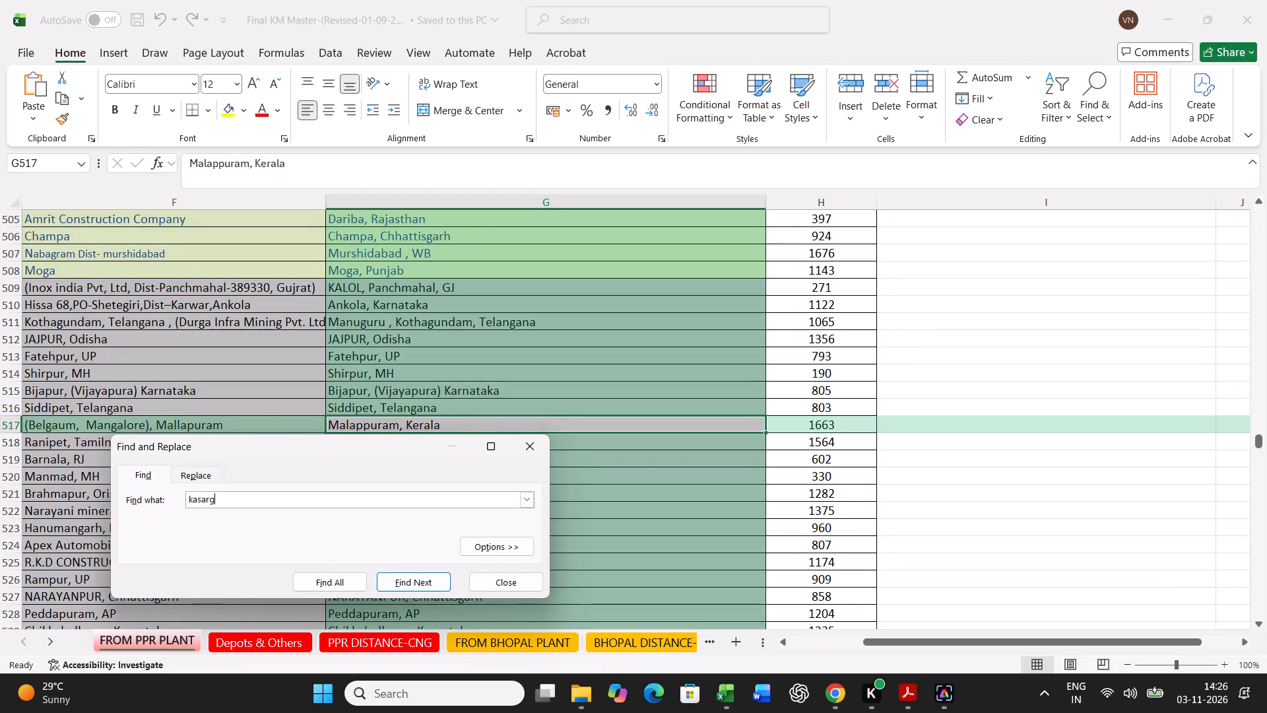
pyautogui.press('Return')
# Shorten the search term to "kasar" and go through the matches to check the distance to Kasaragod.
pyautogui.press('BackSpace')
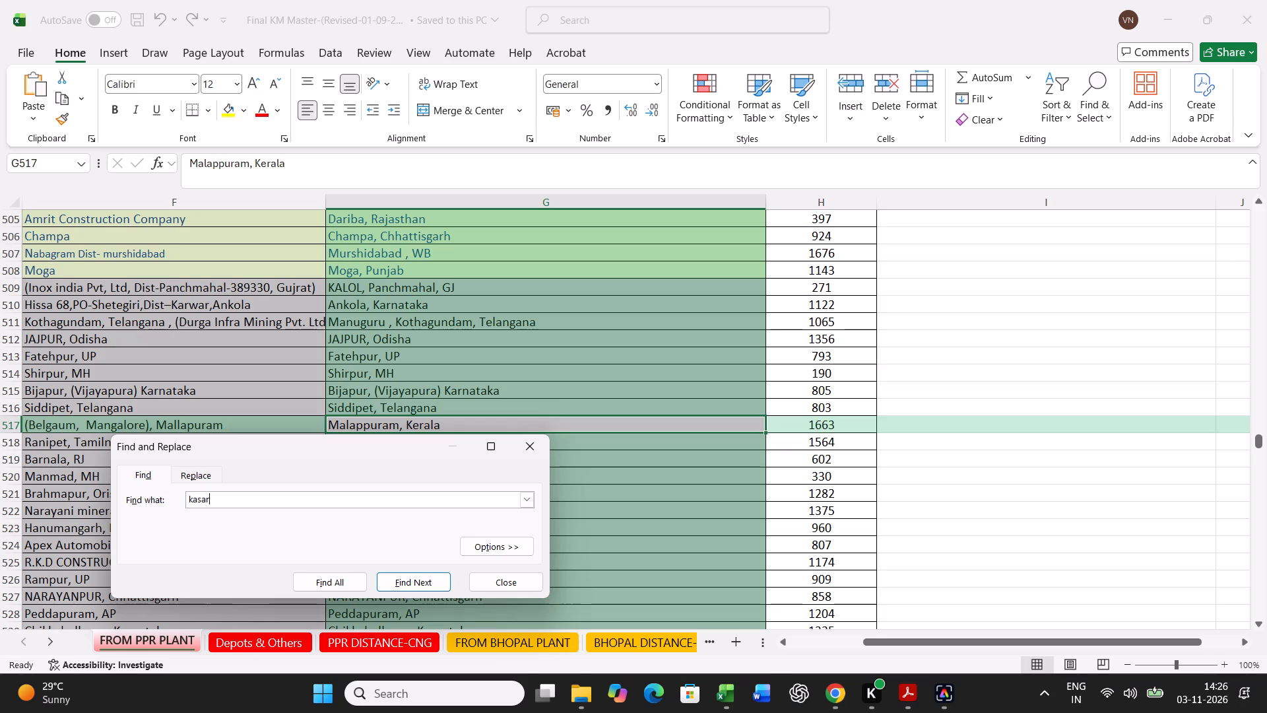
pyautogui.press('Return')
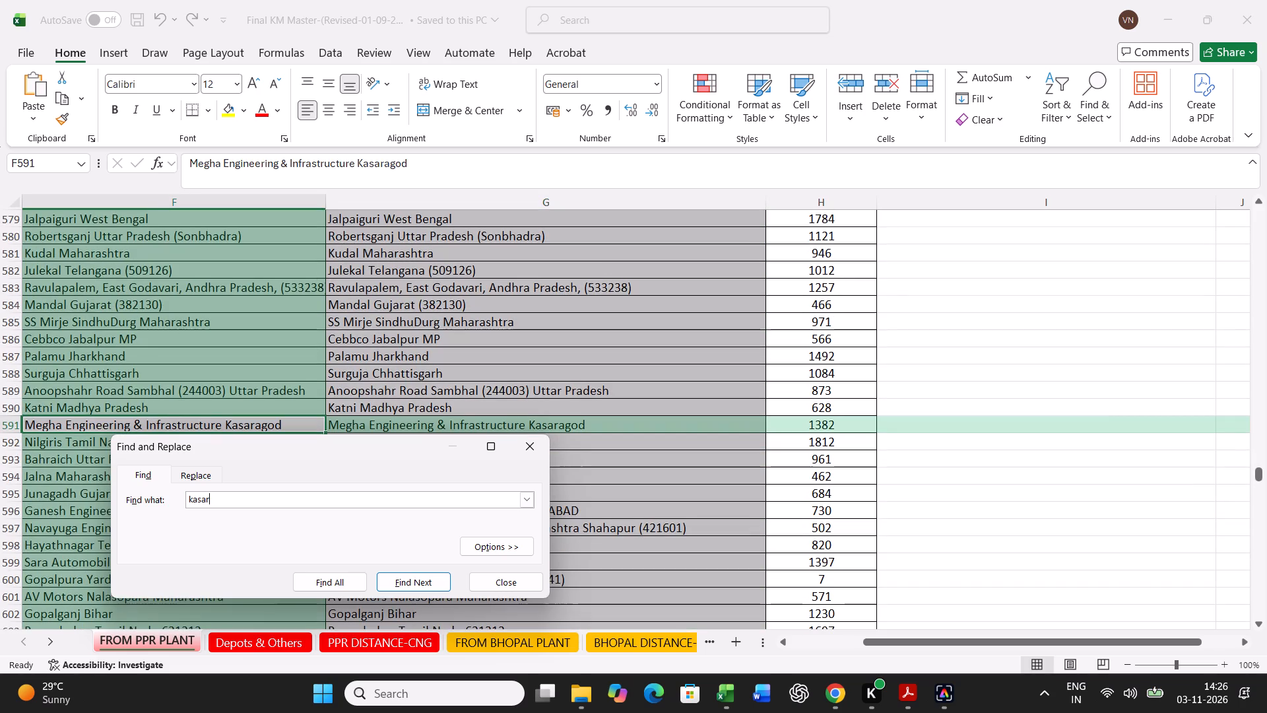
pyautogui.press('Return')
pyautogui.press('Return')
pyautogui.press('Return')
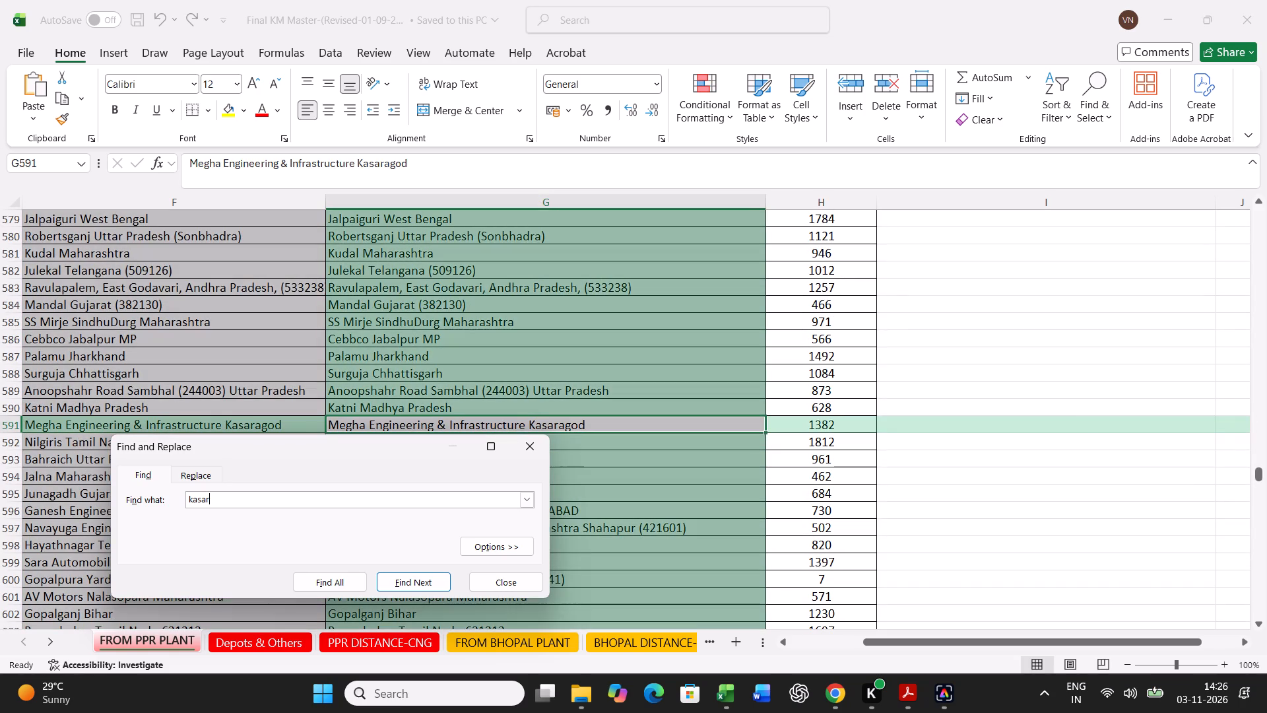
pyautogui.press('Return')
pyautogui.press('Return')
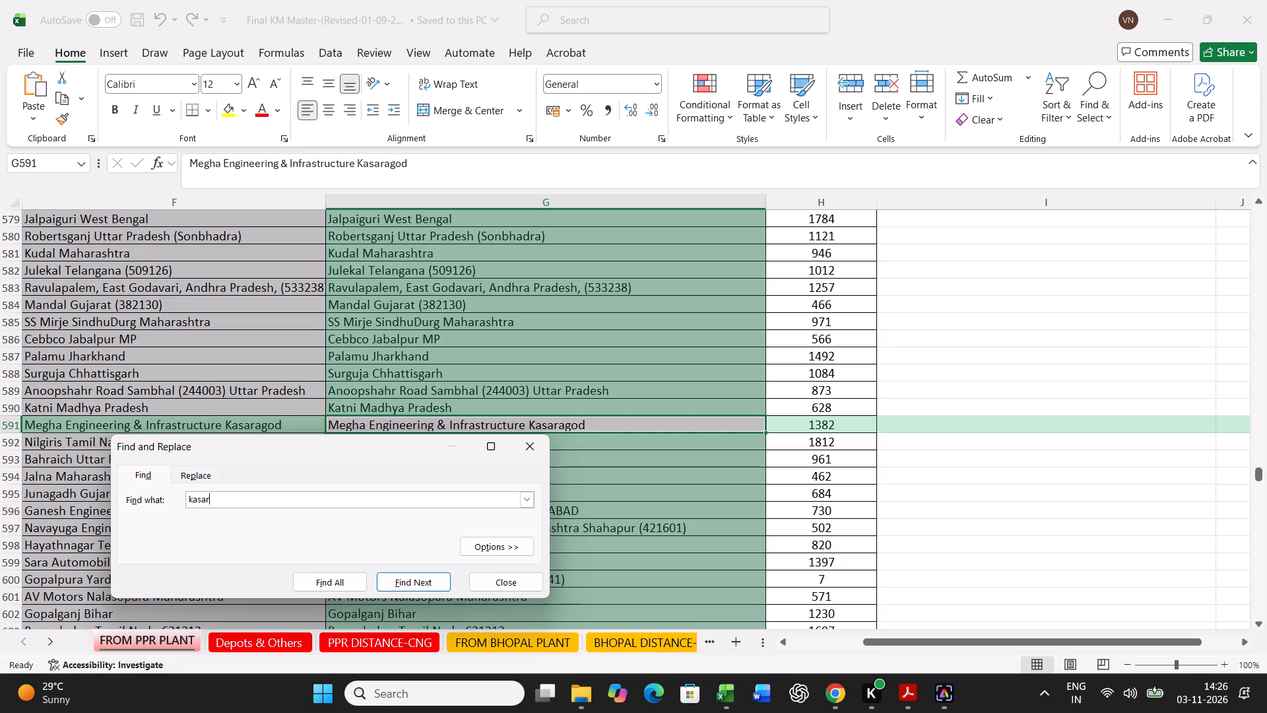
# Broaden the search to "kasa", cycle through the matches on the FROM PPR PLANT sheet to recheck Kasaragod, and close the search.
pyautogui.press('BackSpace')
pyautogui.press('Return')
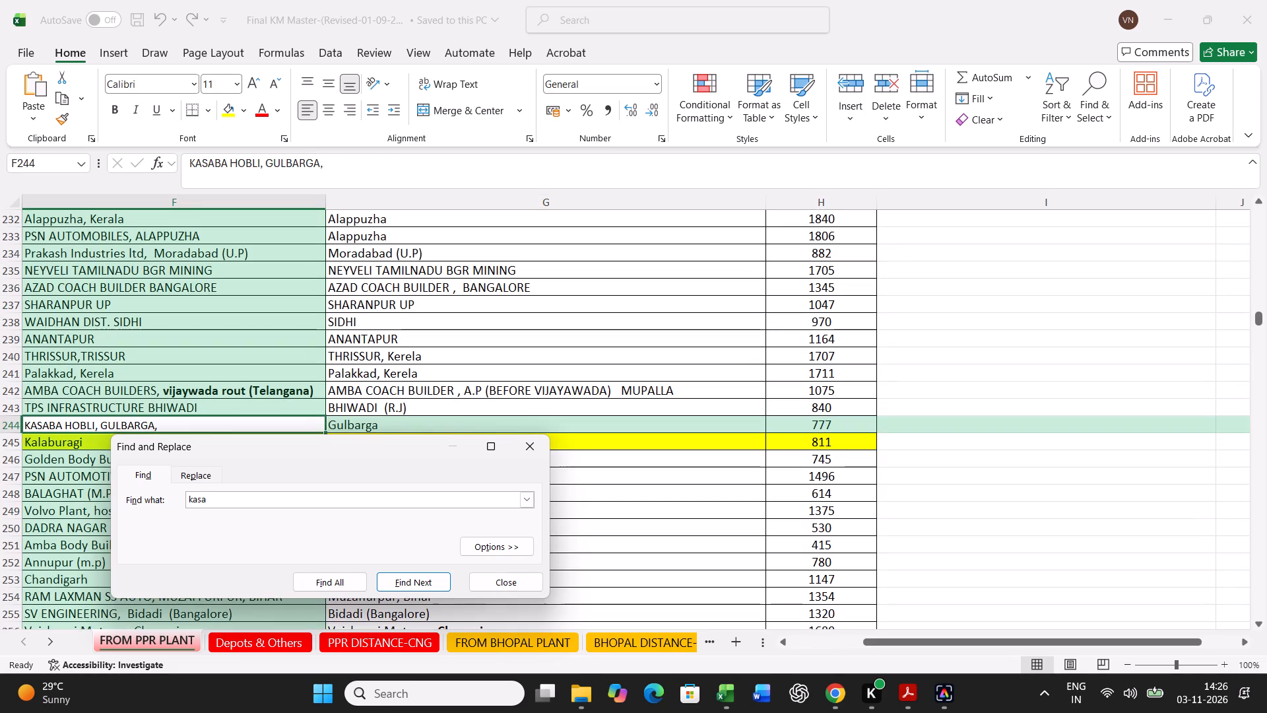
pyautogui.press('Return')
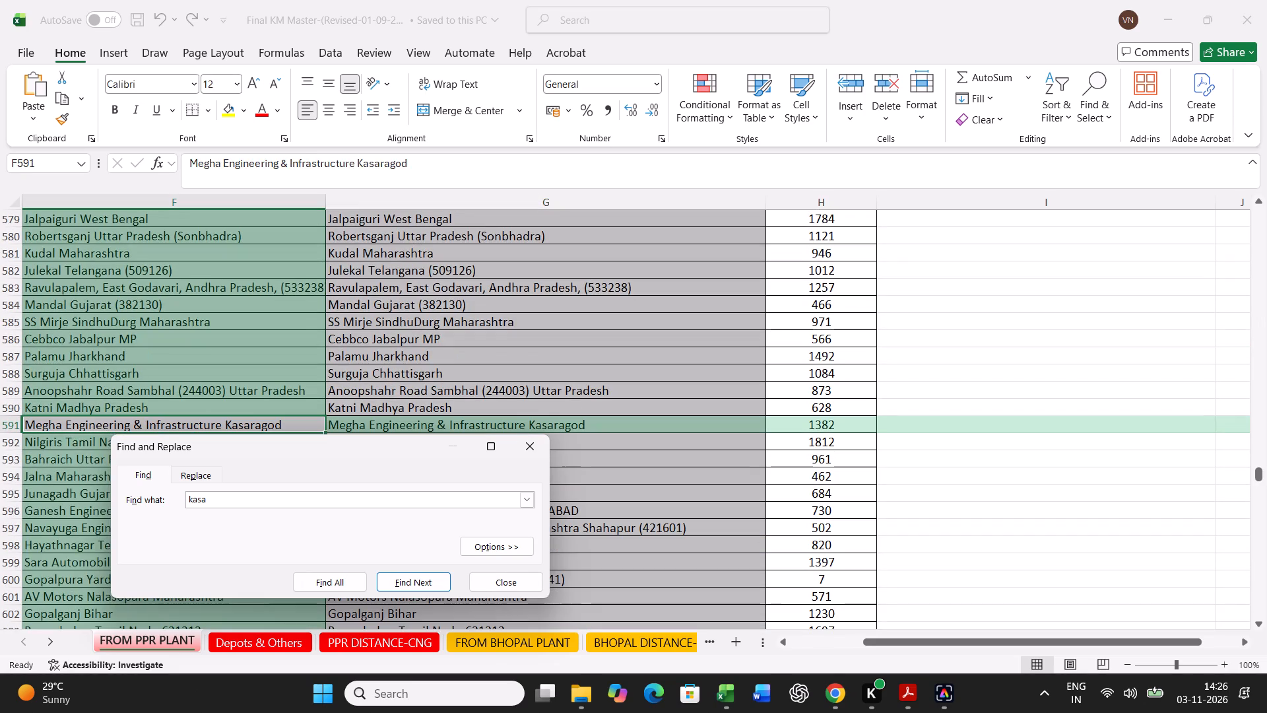
pyautogui.press('Return')
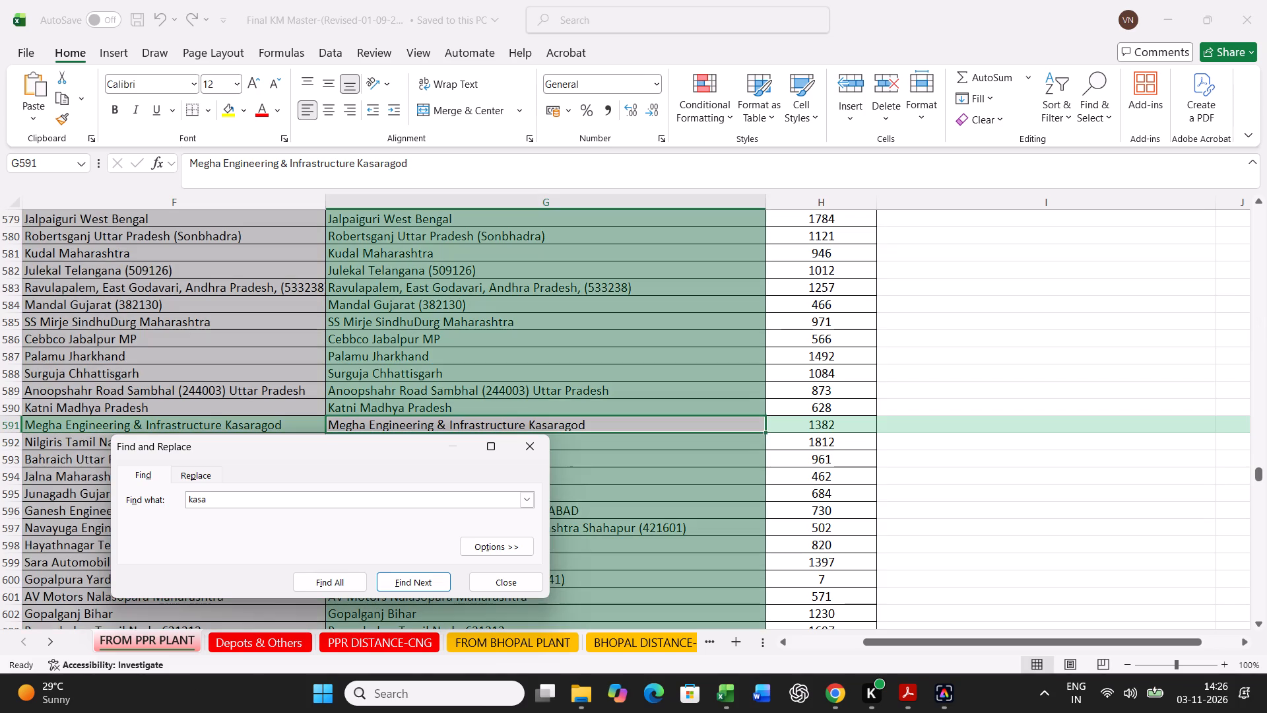
pyautogui.press('Return')
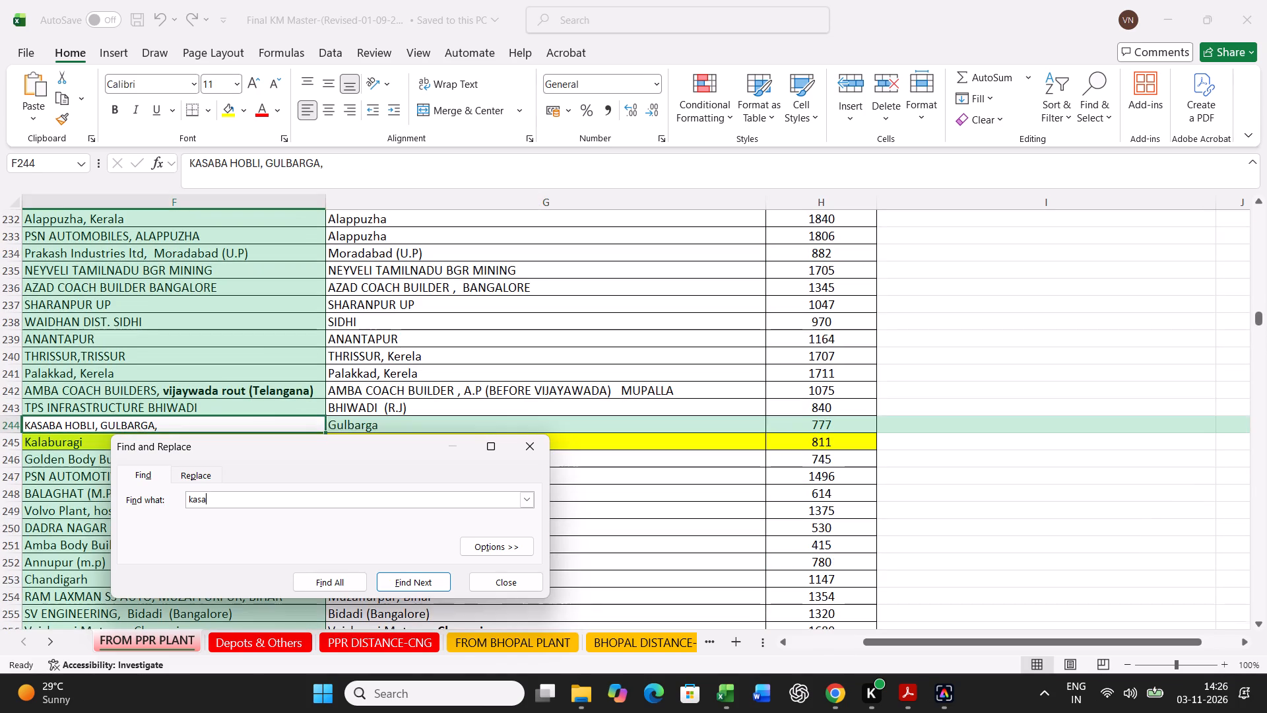
pyautogui.press('Return')
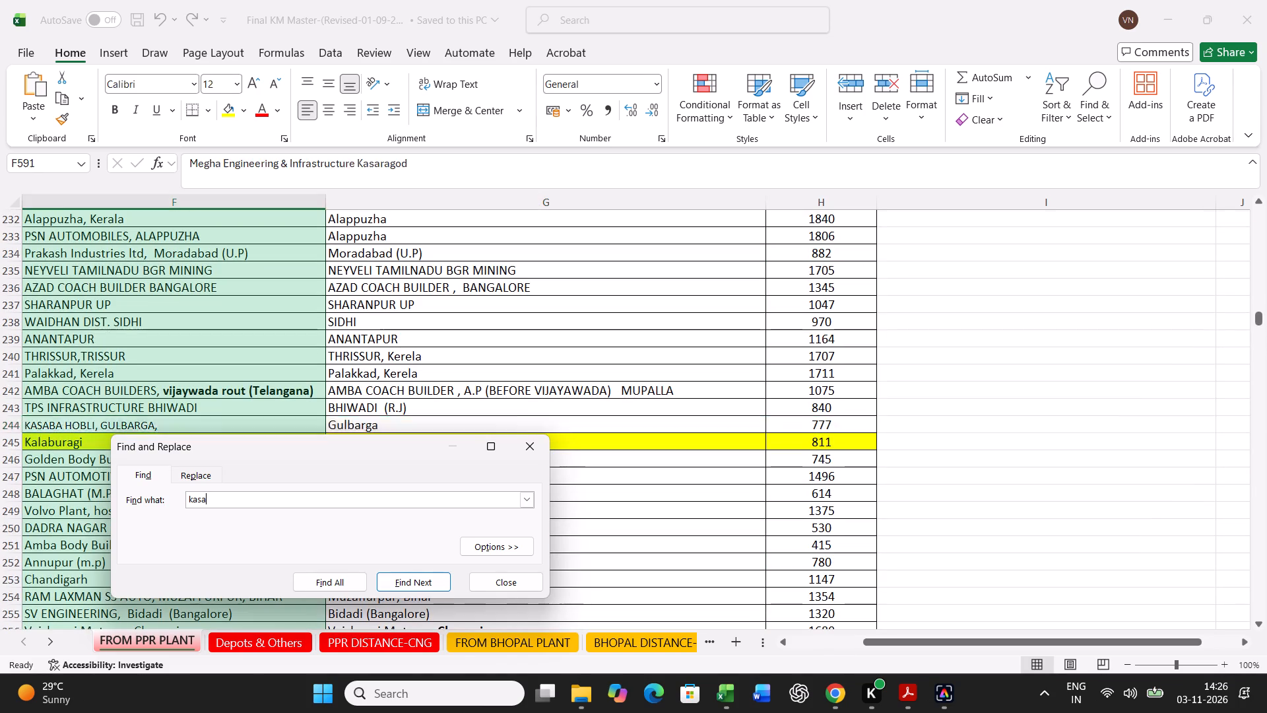
pyautogui.press('Return')
pyautogui.press('Return')
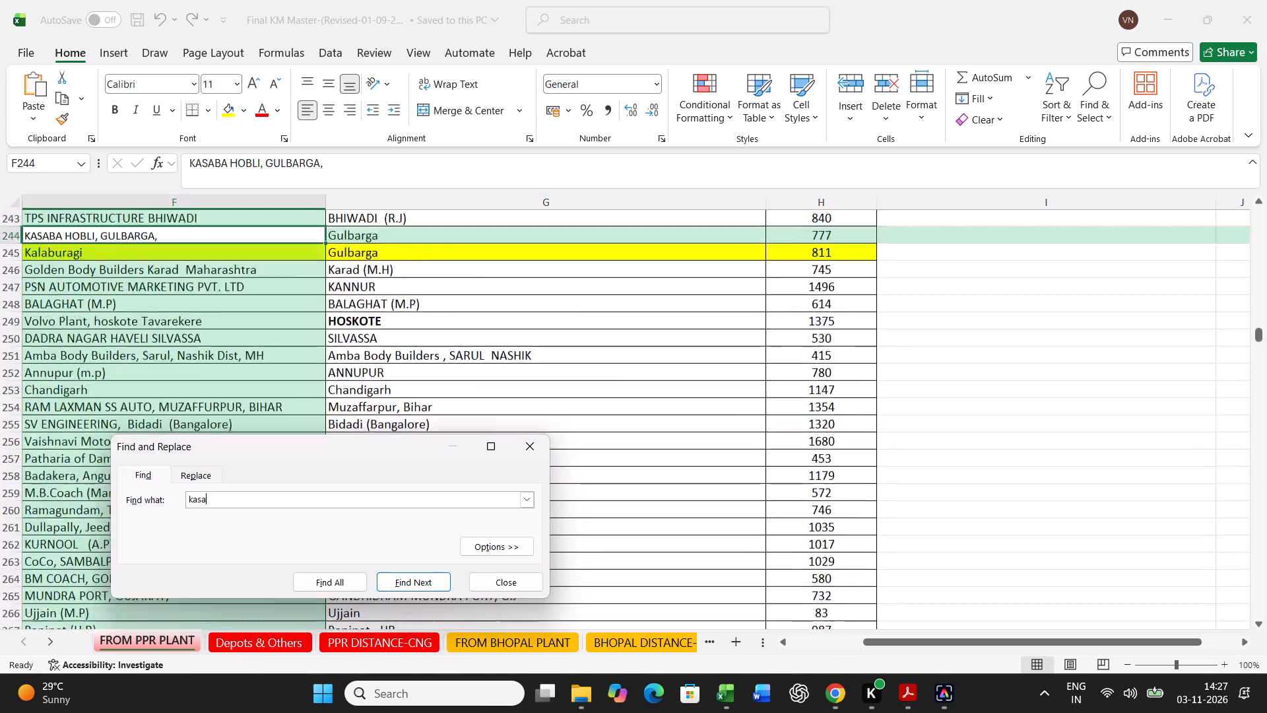
pyautogui.press('Return')
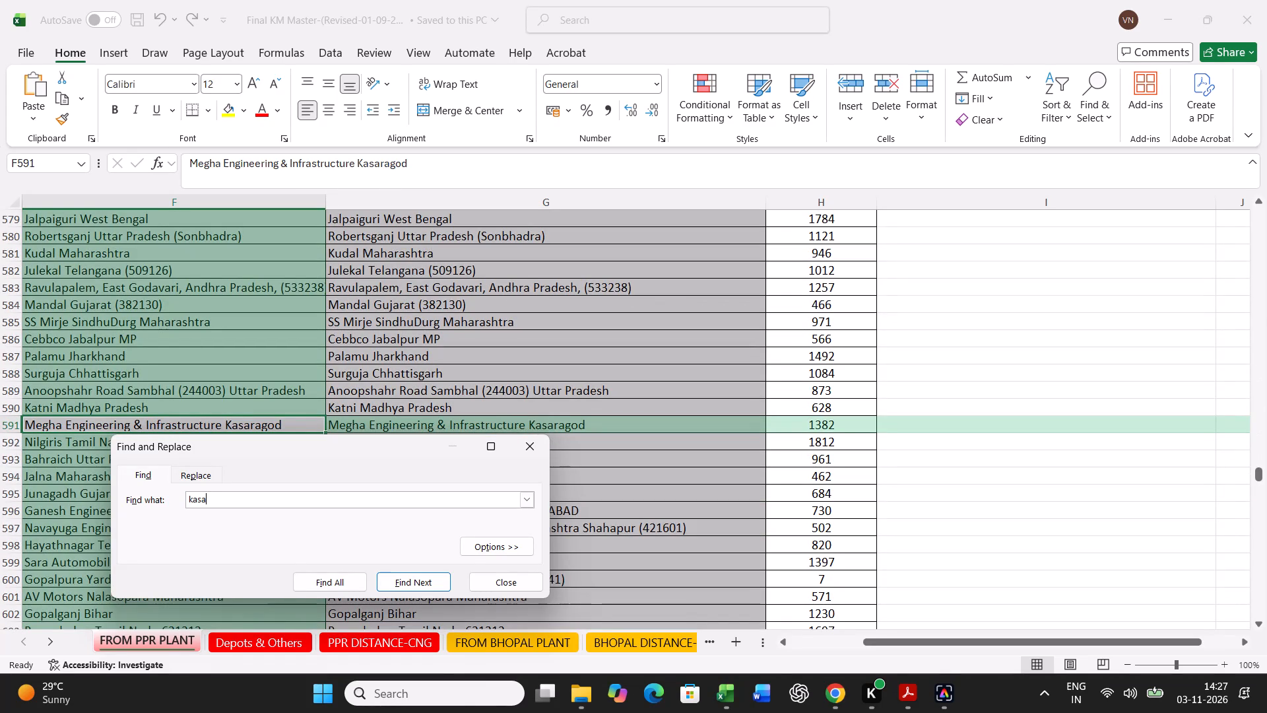
pyautogui.press('Escape')
# Switch to the FROM BHOPAL PLANT sheet, search it for "kasa", and close the search.
pyautogui.click(673, 631)
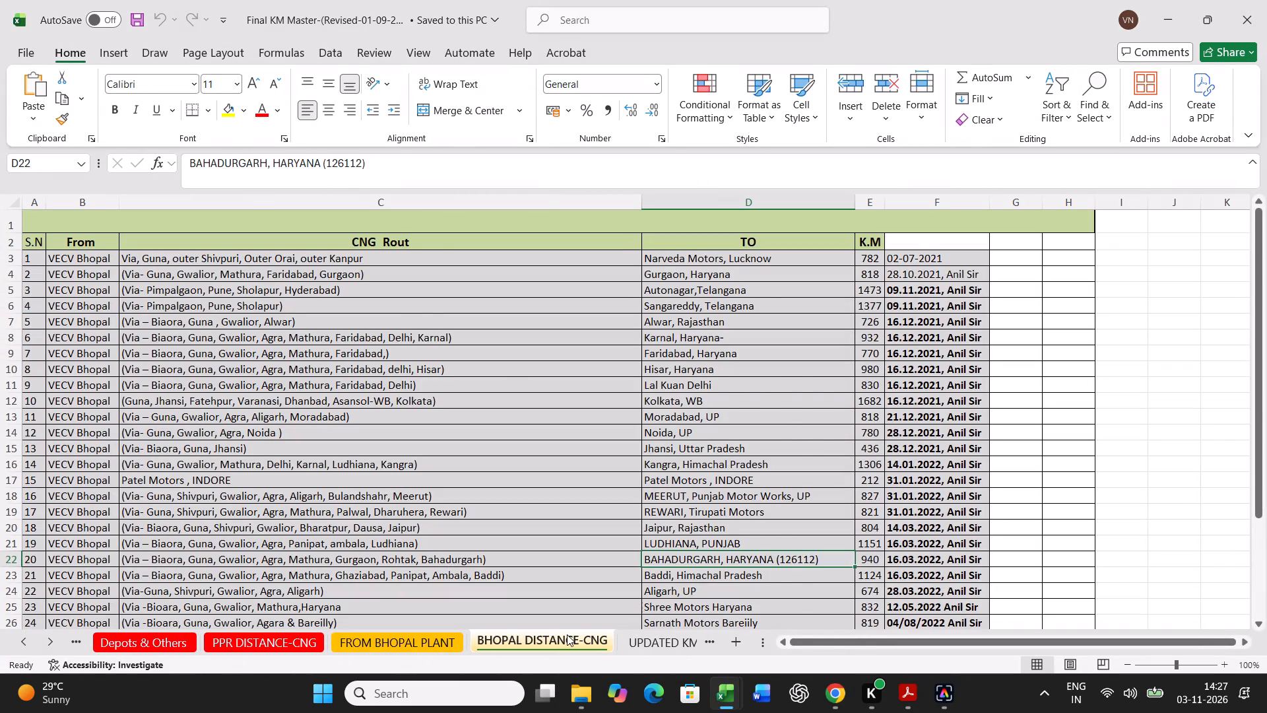
pyautogui.click(433, 637)
pyautogui.click(513, 454)
pyautogui.hotkey('ctrl', 'f')
pyautogui.press('Return')
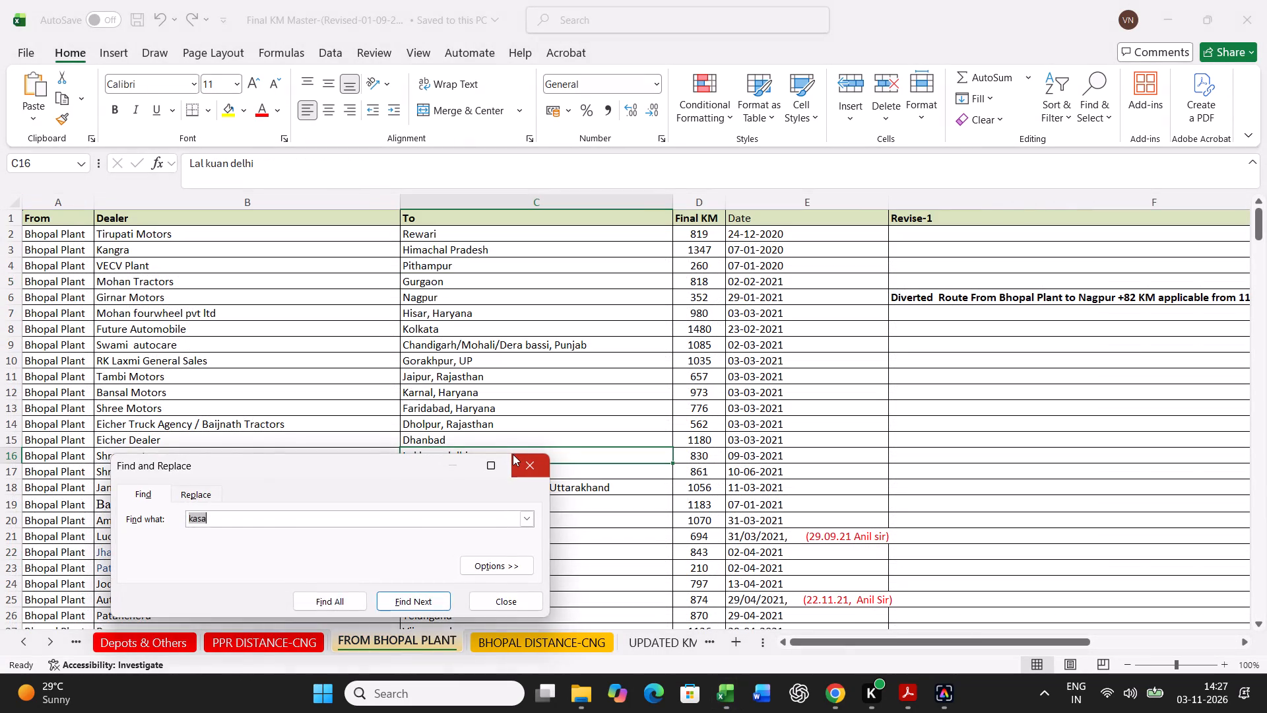
pyautogui.press('Return')
pyautogui.press('Escape')
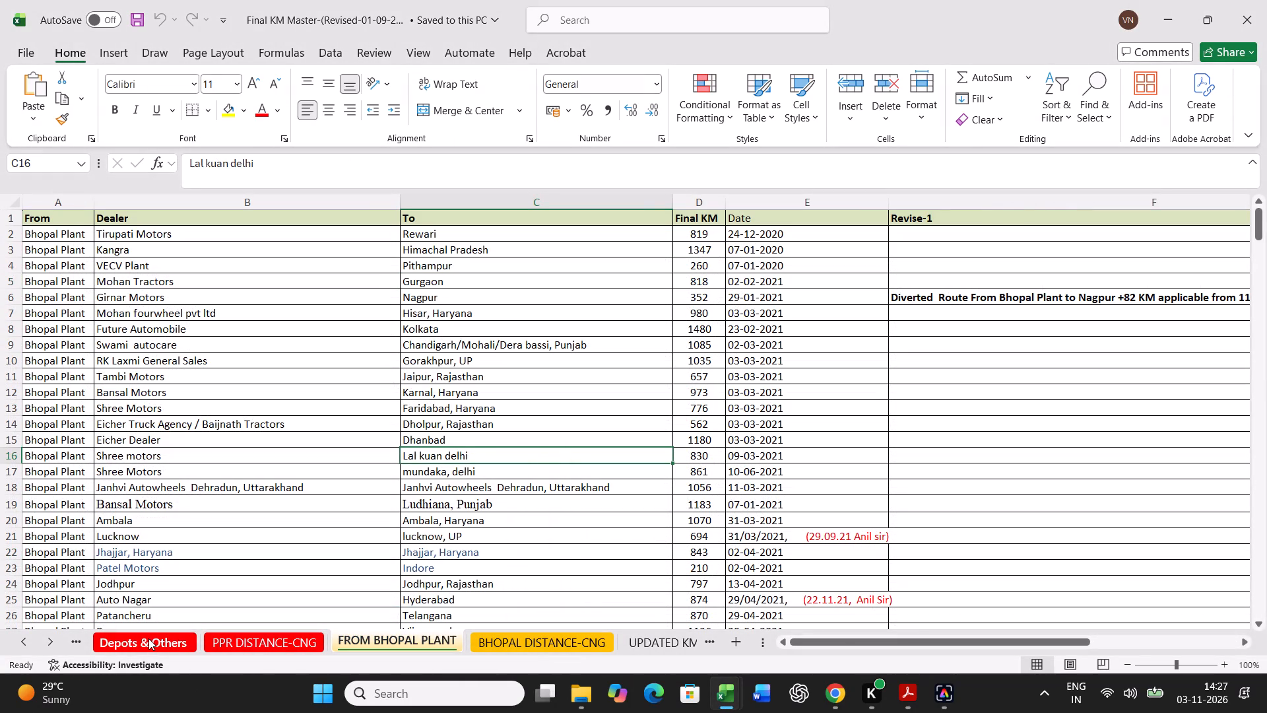
# Return to the FROM PPR PLANT sheet.
pyautogui.click(148, 638)
pyautogui.click(73, 640)
pyautogui.click(166, 644)
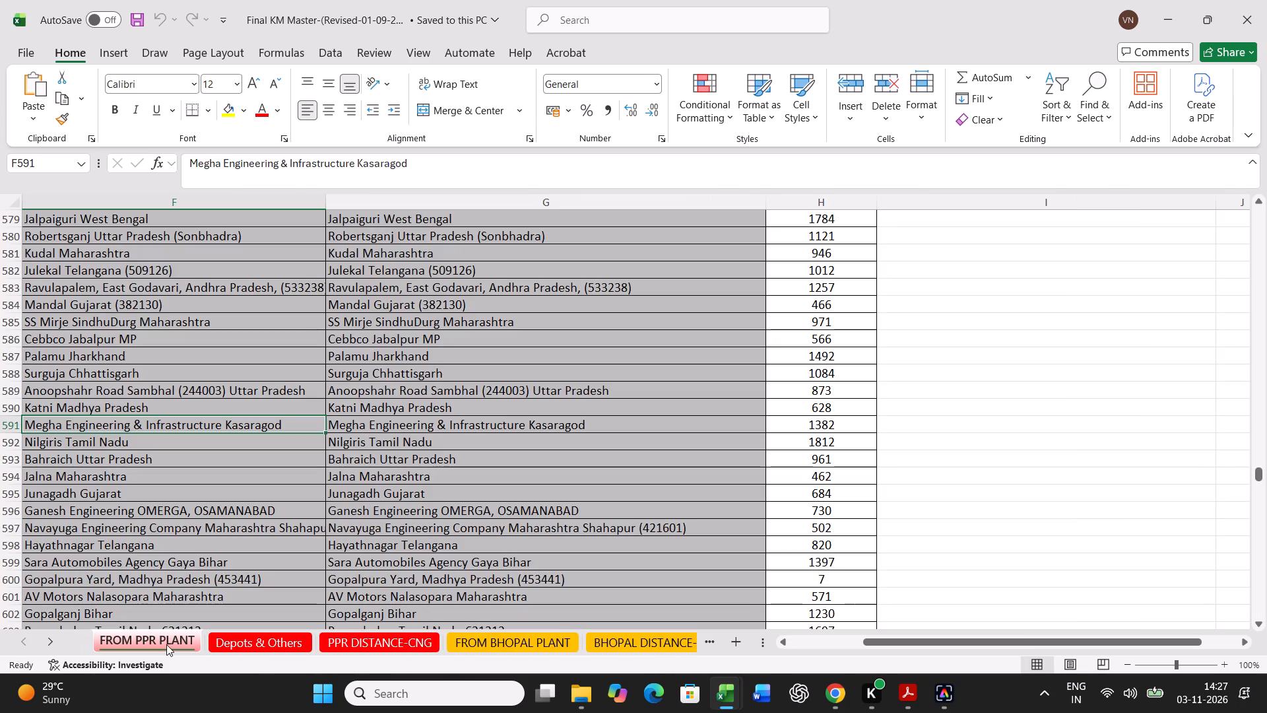
# Search the FROM PPR PLANT sheet for "kesar" and go through the matches.
pyautogui.click(460, 390)
pyautogui.hotkey('ctrl', 'f')
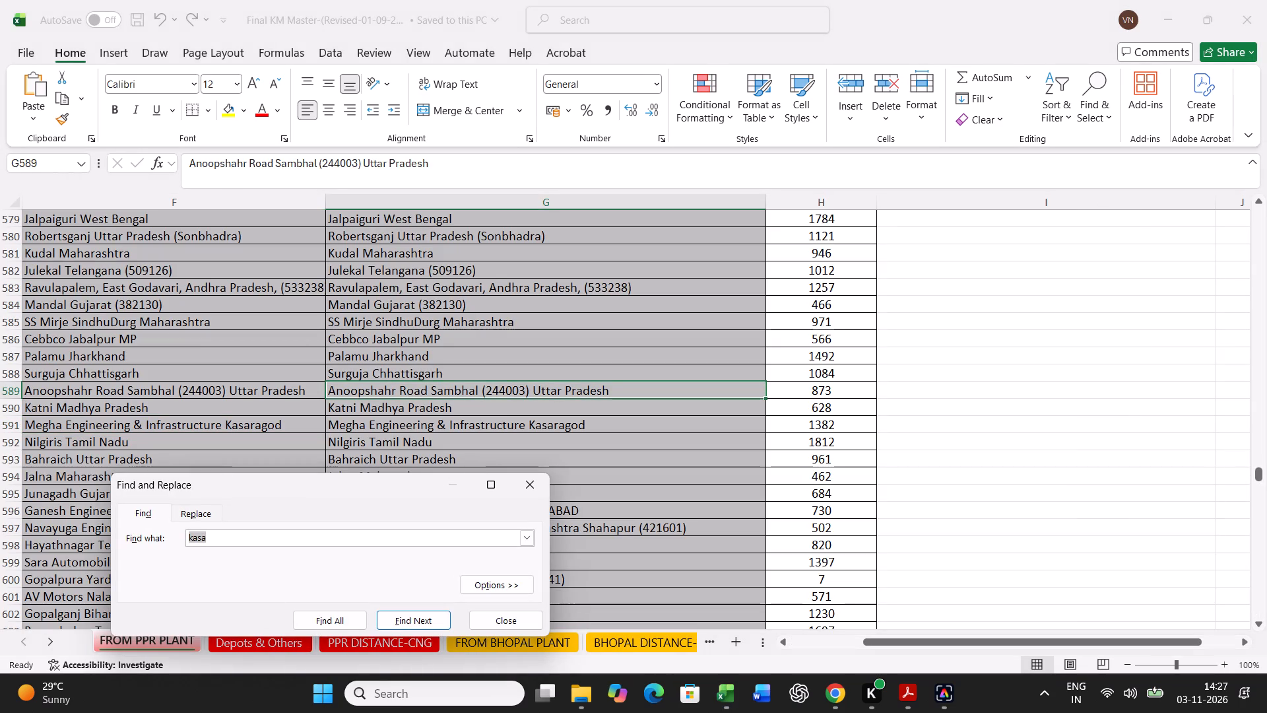
pyautogui.write('kesar')
pyautogui.press('Return')
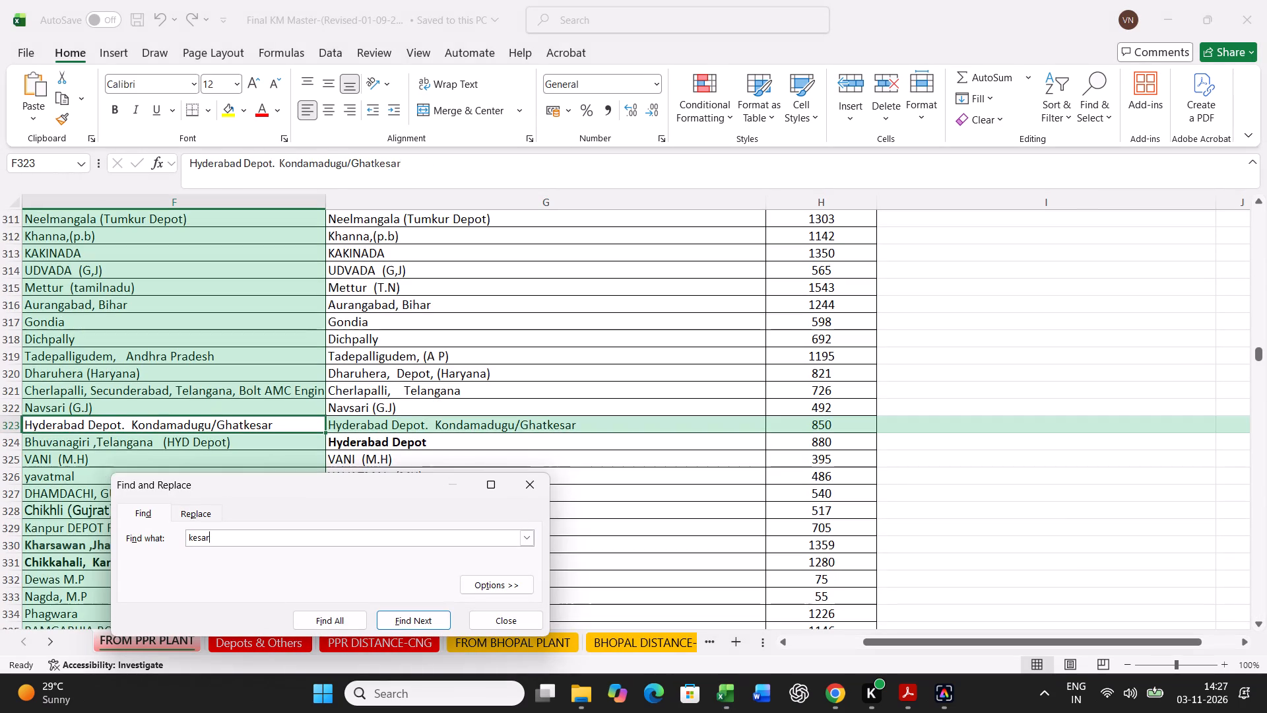
pyautogui.press('Return')
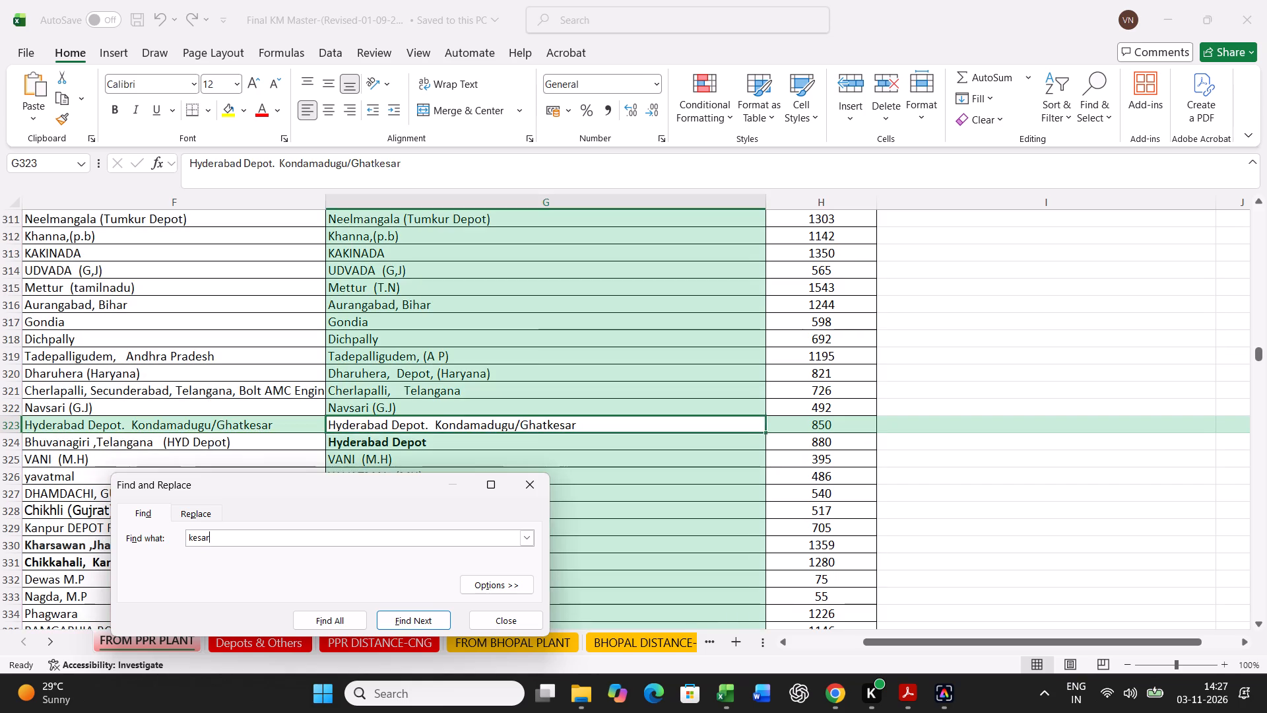
pyautogui.press('Return')
pyautogui.press('Return')
# Replace the search term with "kasarg" and search the FROM PPR PLANT sheet for it.
pyautogui.press('BackSpace')
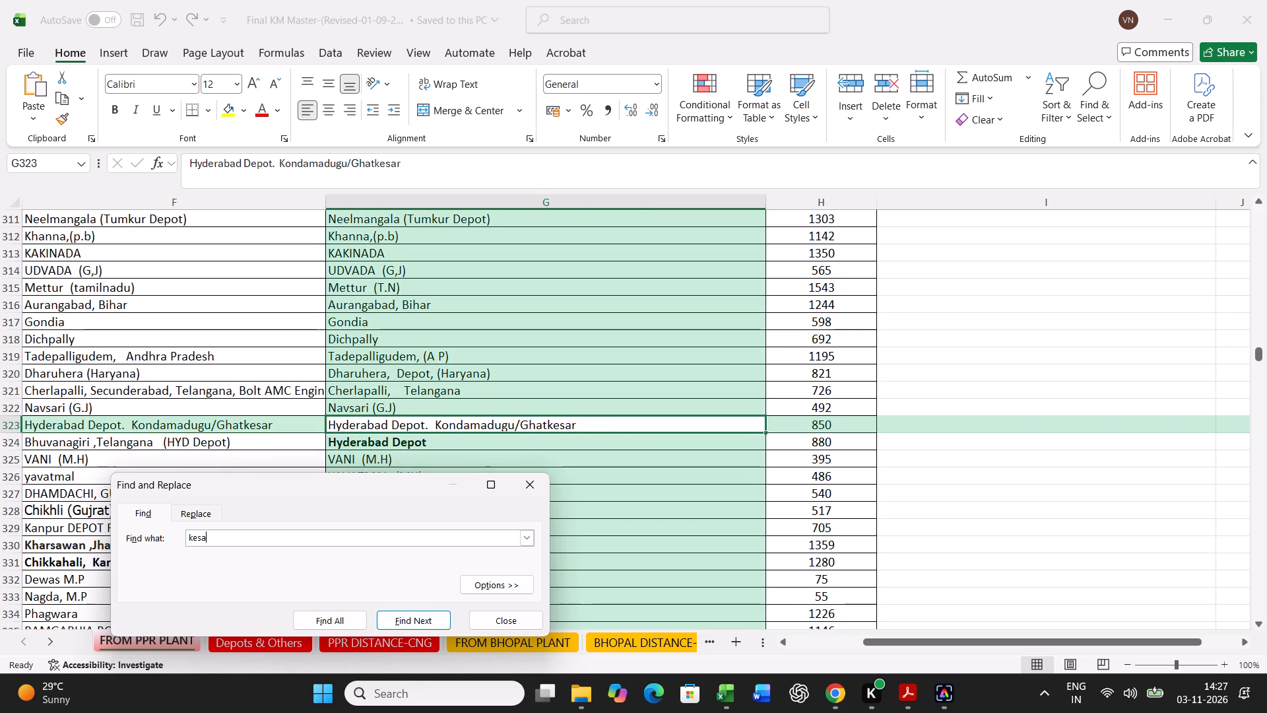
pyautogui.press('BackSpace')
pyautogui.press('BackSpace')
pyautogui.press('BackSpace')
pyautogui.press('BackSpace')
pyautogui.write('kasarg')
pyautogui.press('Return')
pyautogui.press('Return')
# Shorten the search term to "kasar" and cycle through the matches to recheck the distance to Kasaragod.
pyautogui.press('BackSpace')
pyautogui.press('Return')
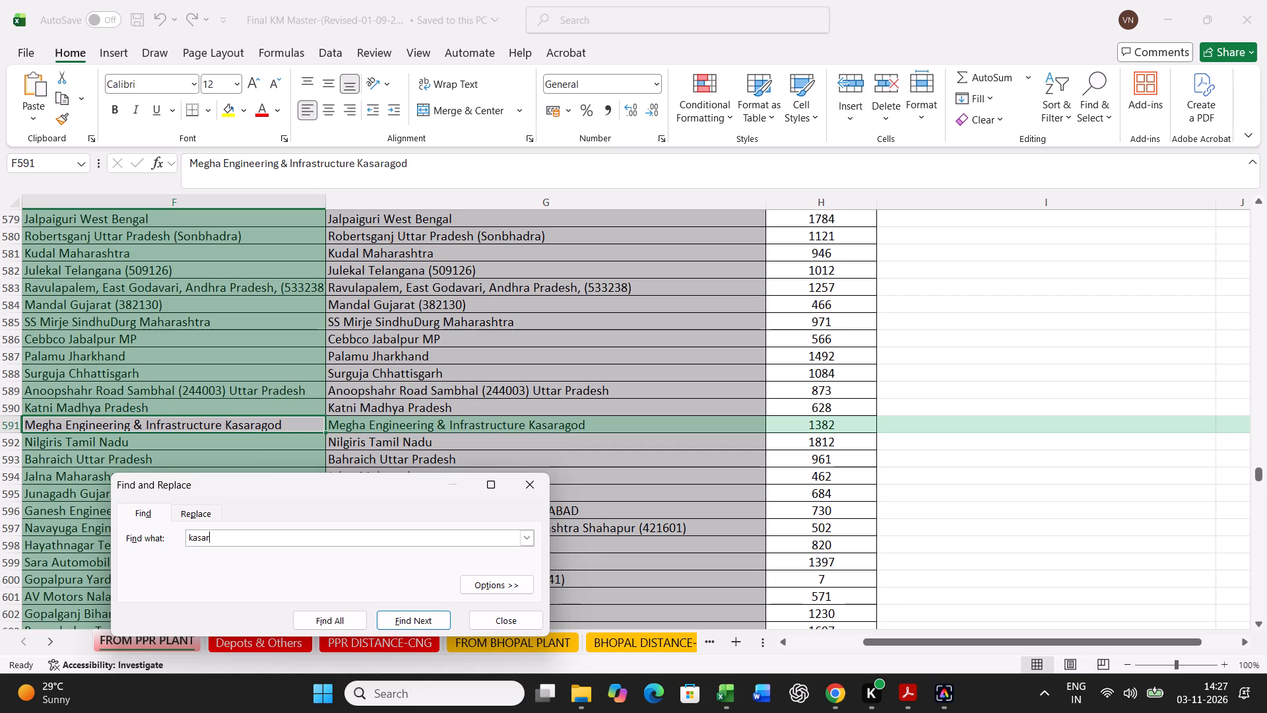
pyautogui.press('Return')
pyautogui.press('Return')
# End the "kasar" search on the FROM PPR PLANT sheet by closing Find and Replace.
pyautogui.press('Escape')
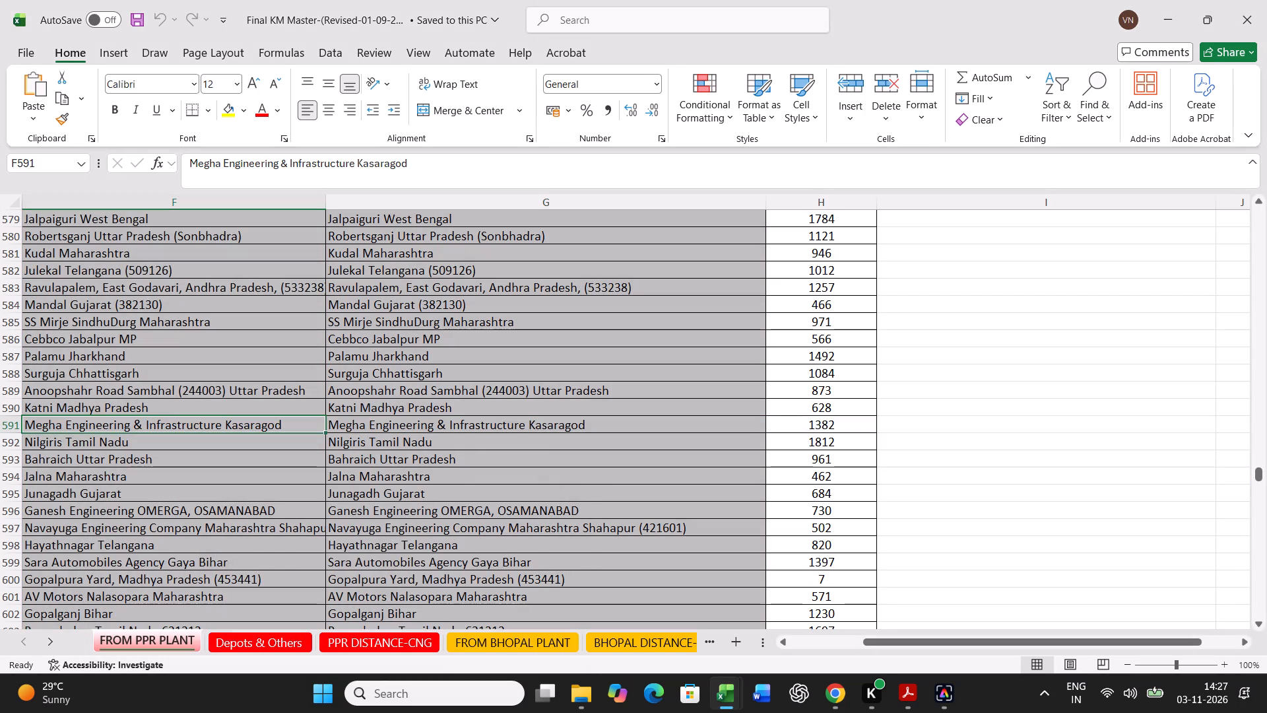
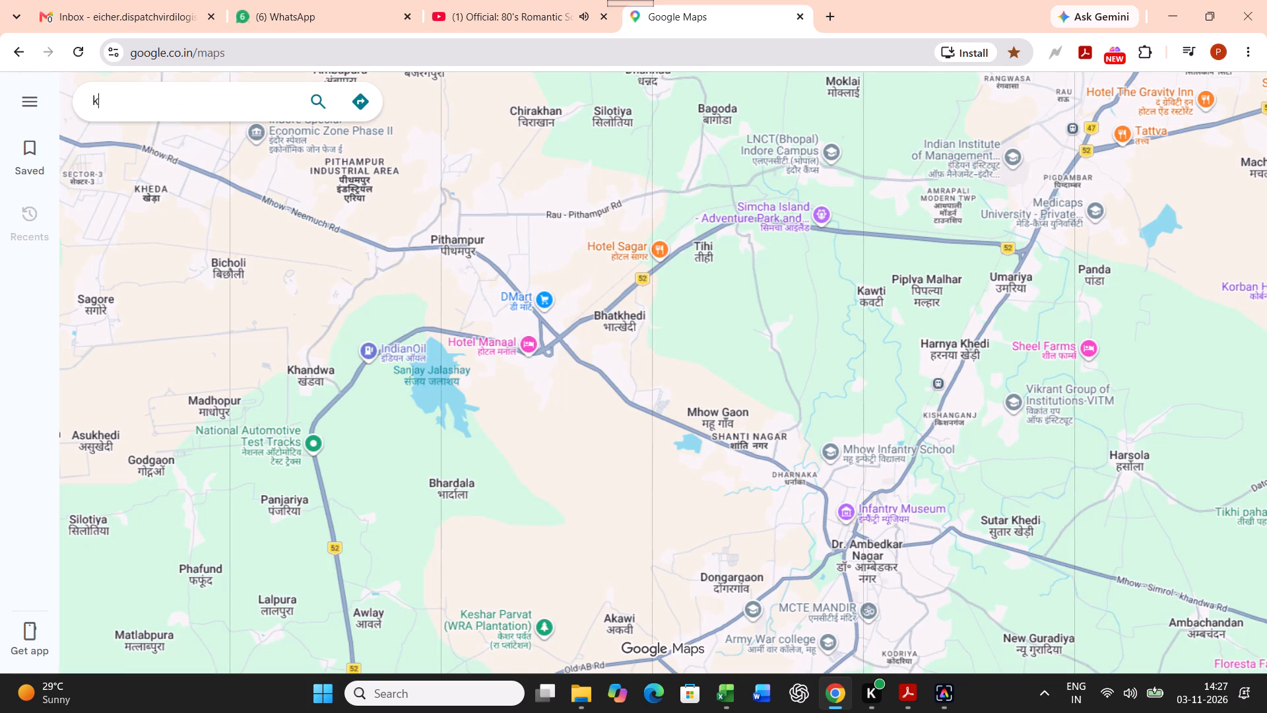
# Search Google Maps for "kasarg" and open the suggested place Kasaragod, Keralam.
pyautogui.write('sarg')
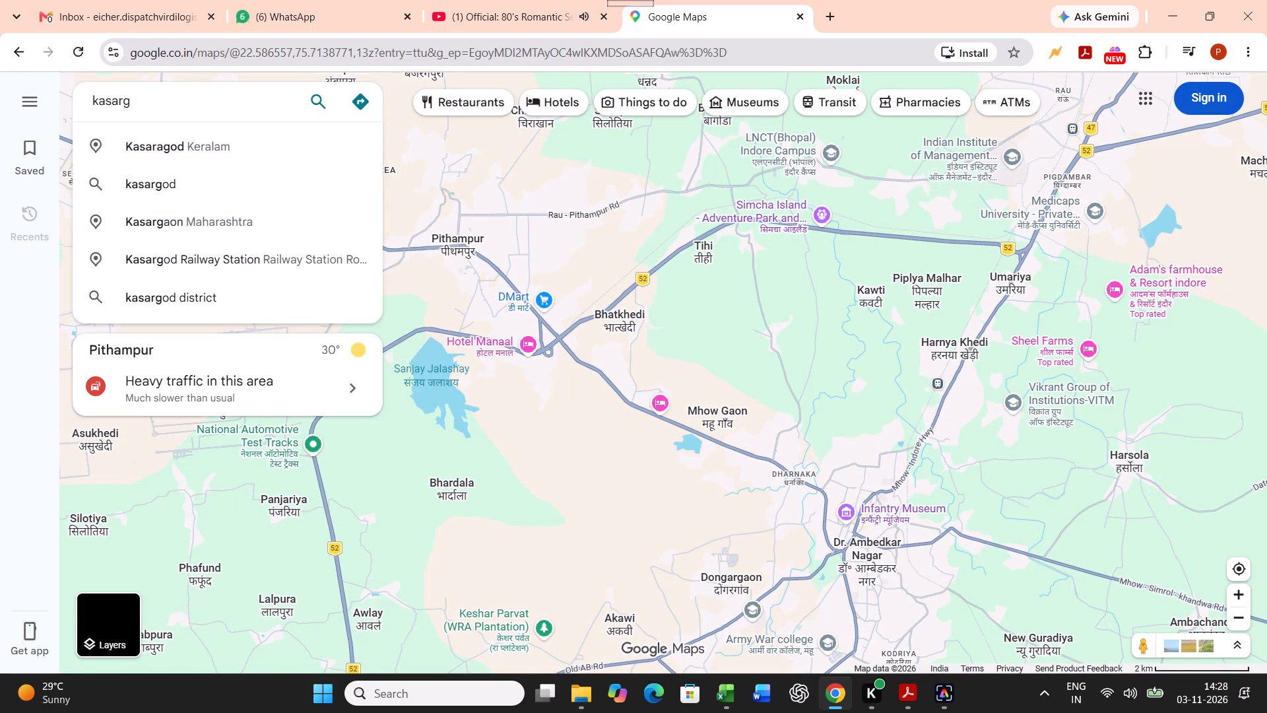
pyautogui.click(207, 139)
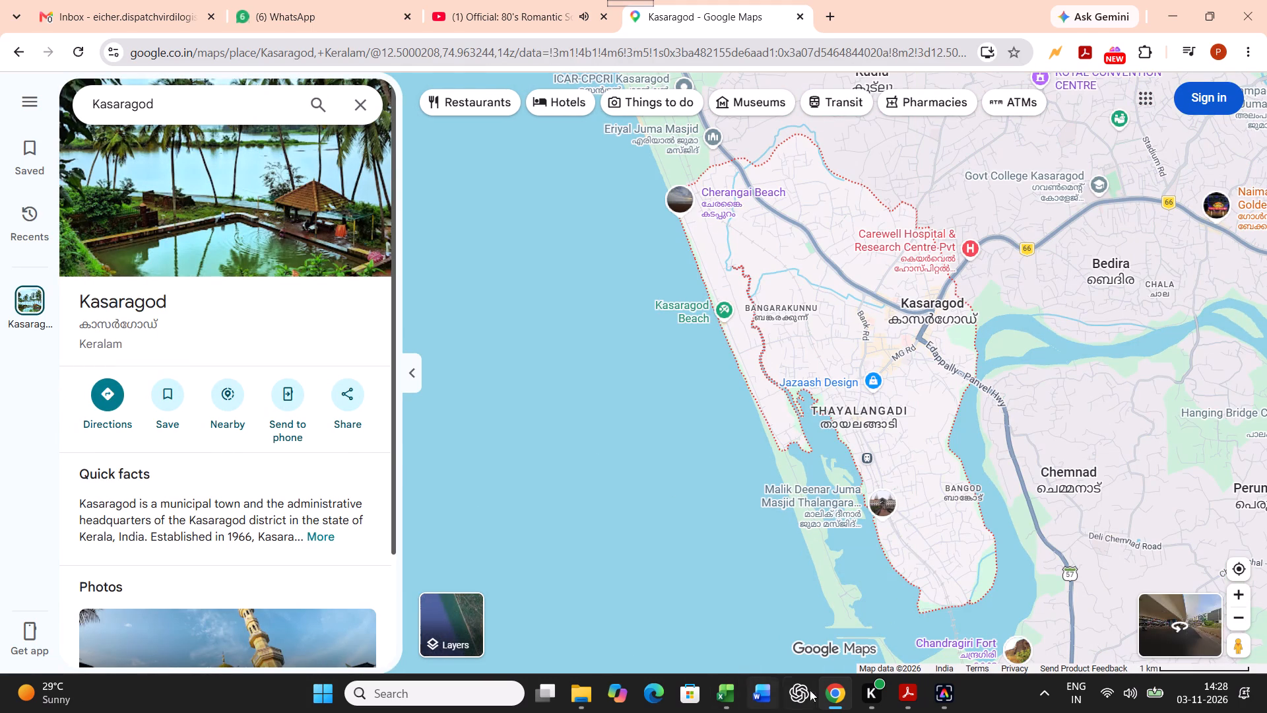
# Switch to the Excel workbook and check the distance cell in the Megha Engineering & Infrastructure Kasaragod row.
pyautogui.click(828, 692)
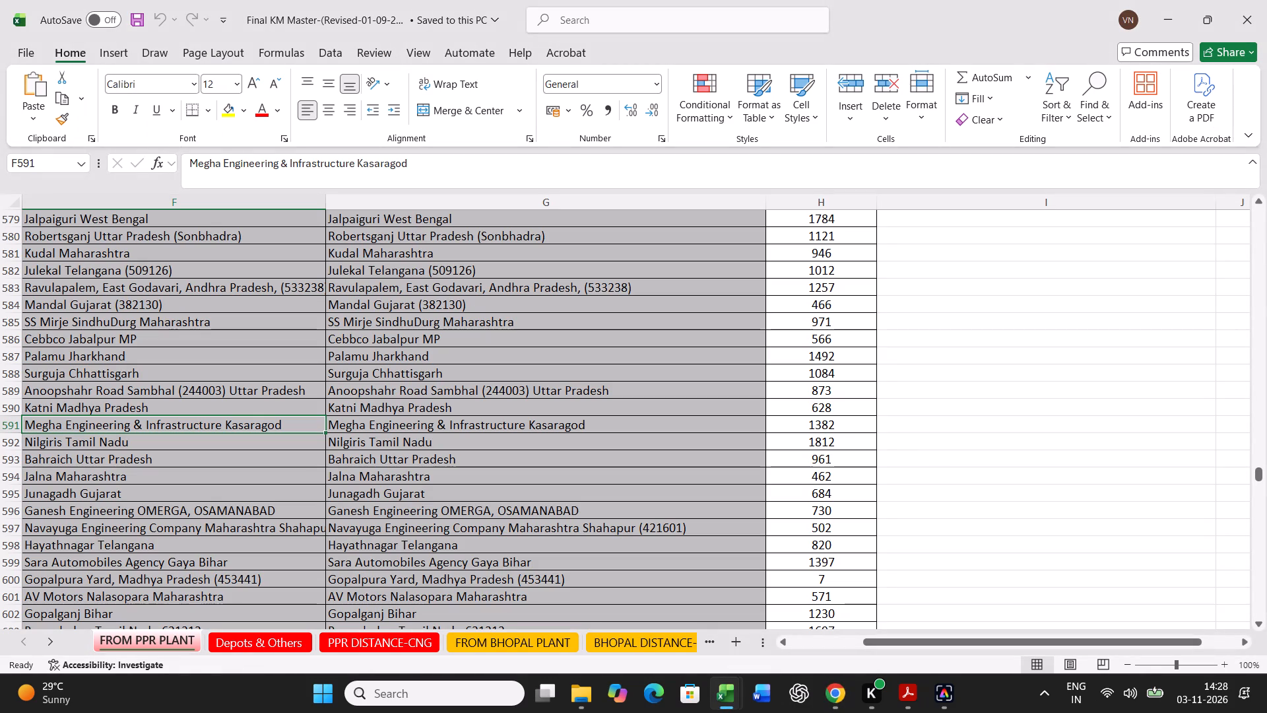
pyautogui.press('Right')
pyautogui.press('Right')
pyautogui.press('Left')
pyautogui.press('Left')
pyautogui.press('Right')
pyautogui.press('Right')
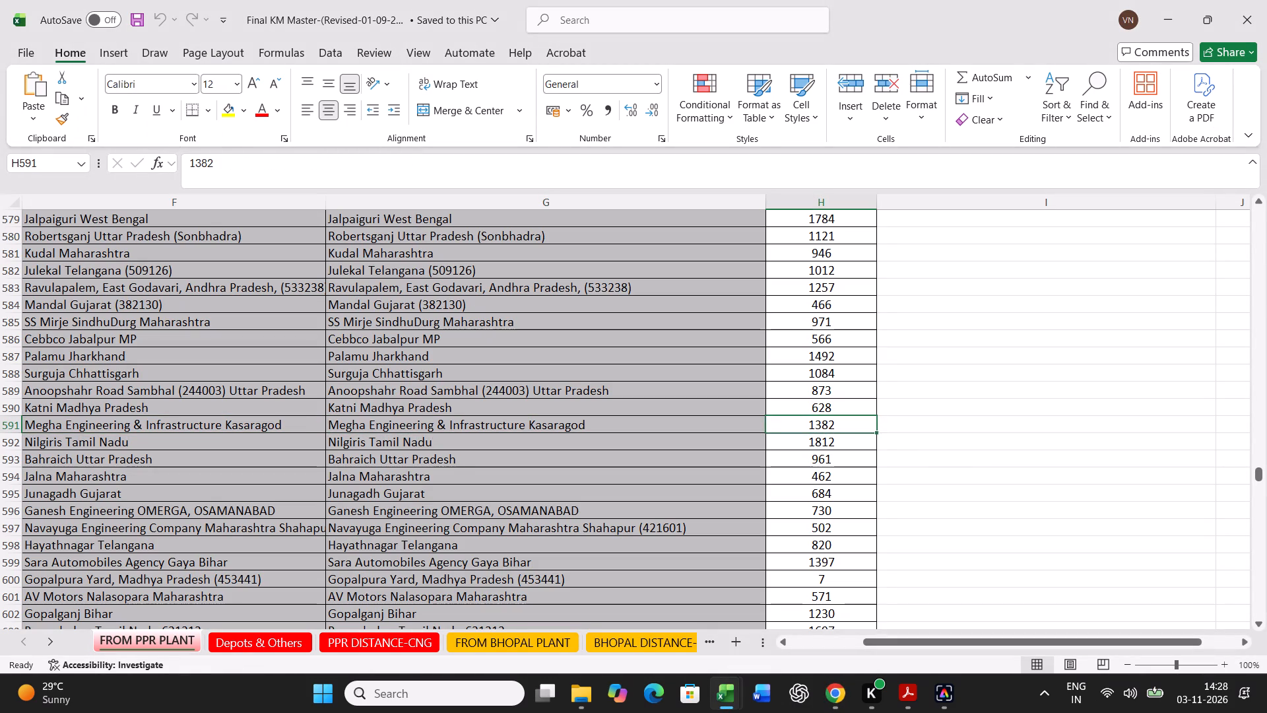
# Switch back to the Kasaragod place page in Google Maps.
pyautogui.click(836, 701)
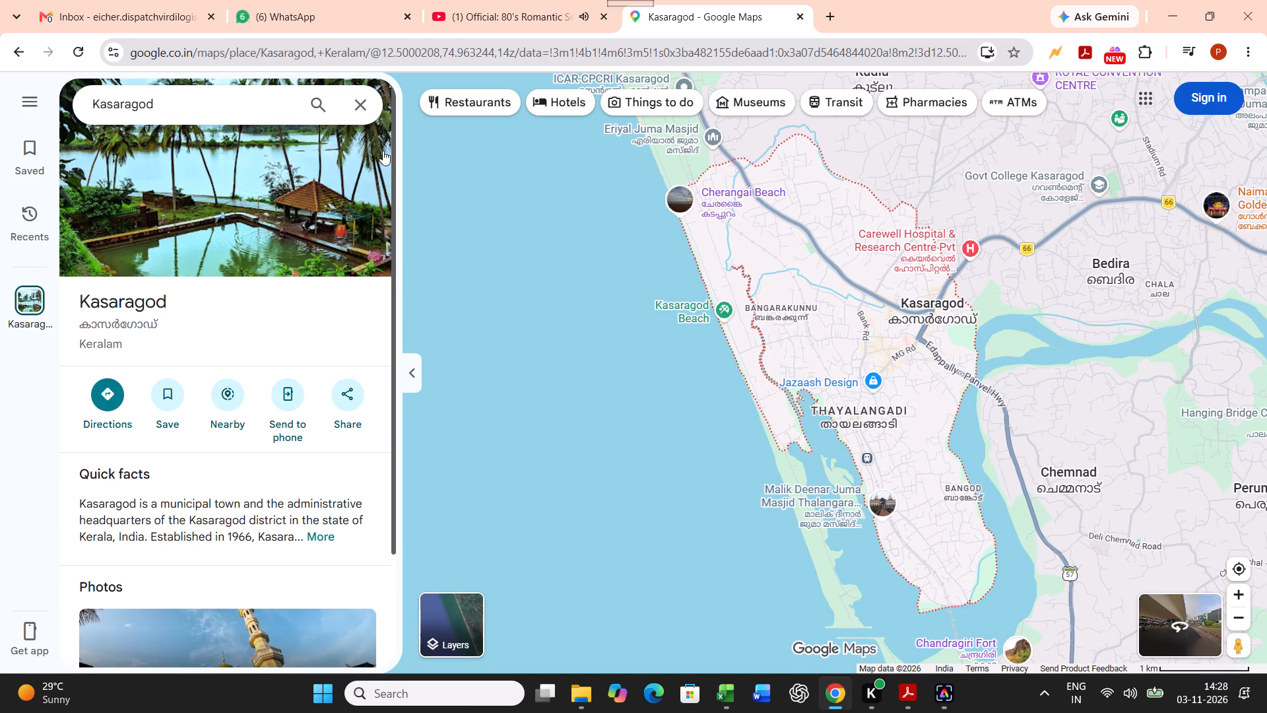
# Examine Kasaragod's location and the surrounding region on Google Maps.
pyautogui.scroll(-10, 910, 478)
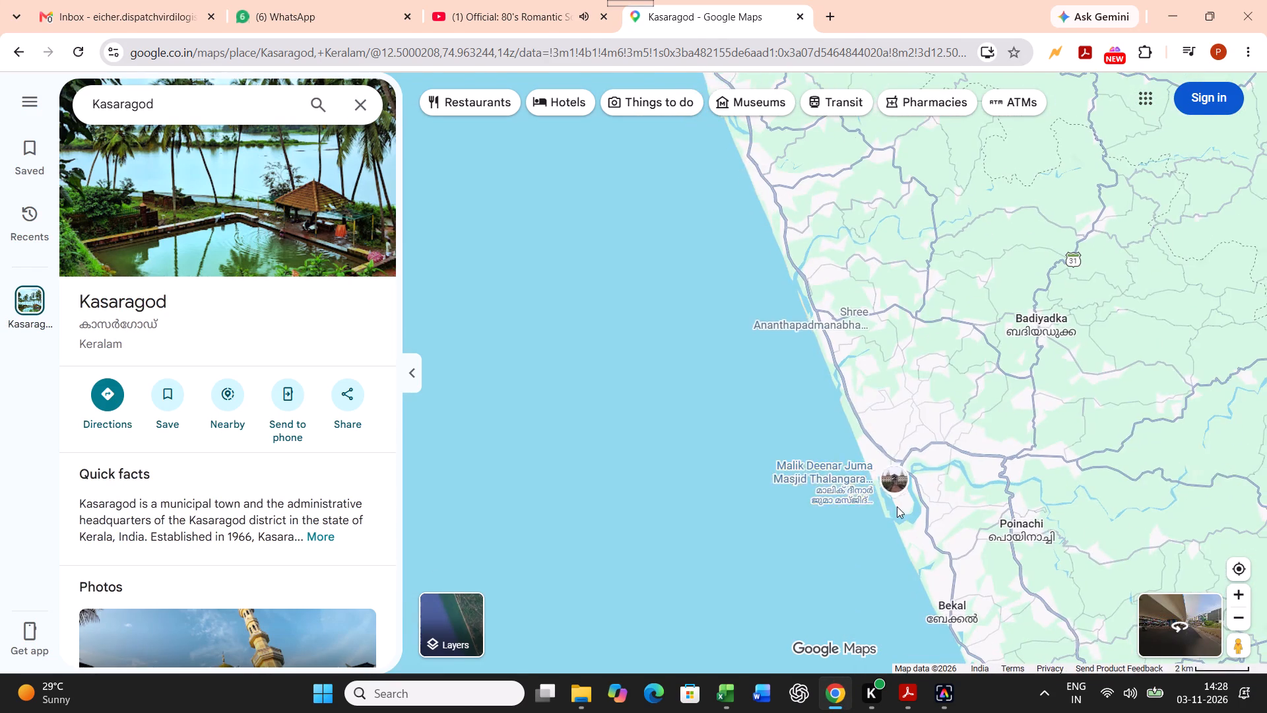
pyautogui.scroll(-2, 1025, 528)
pyautogui.scroll(-3, 716, 536)
pyautogui.scroll(-6, 771, 500)
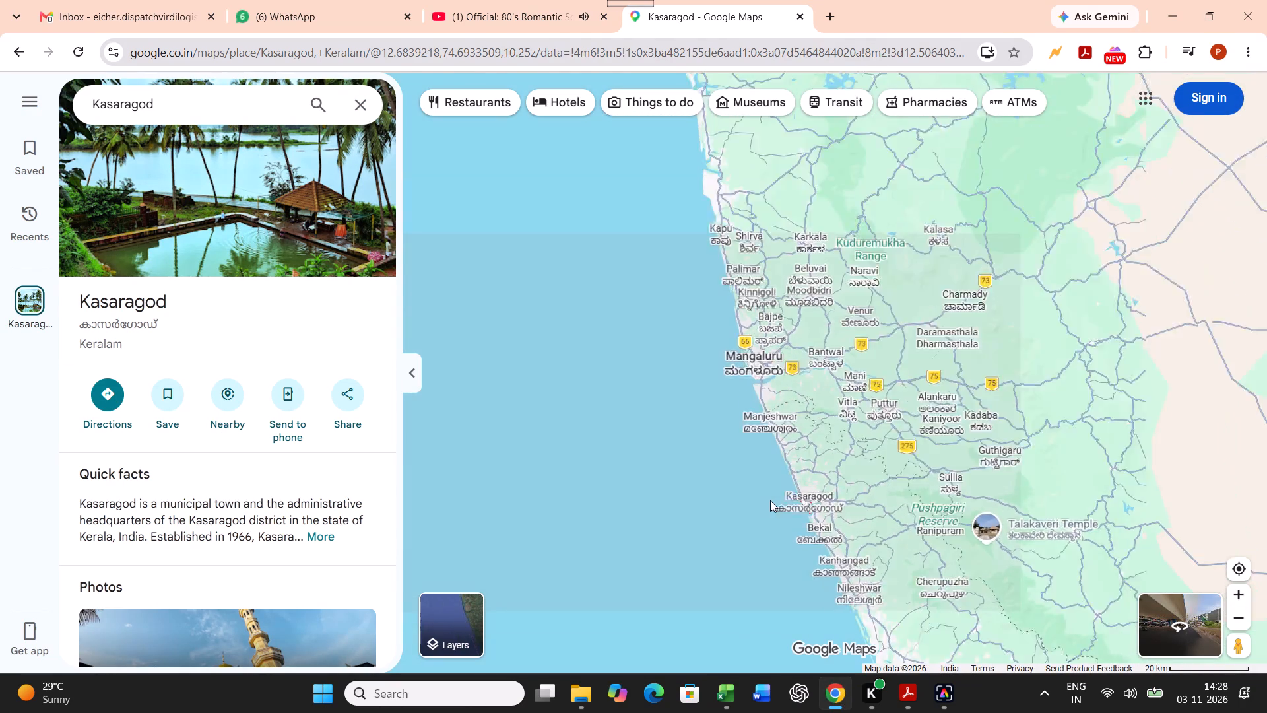
pyautogui.scroll(-3, 770, 500)
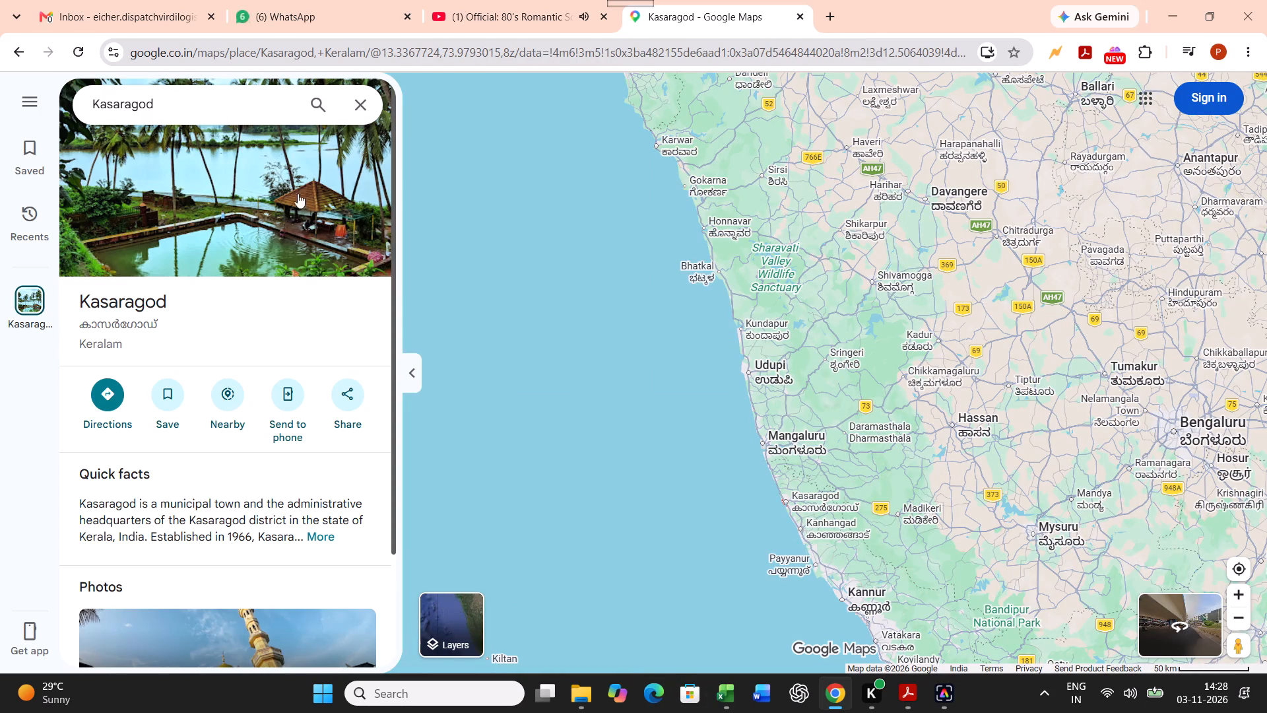
pyautogui.click(12, 55)
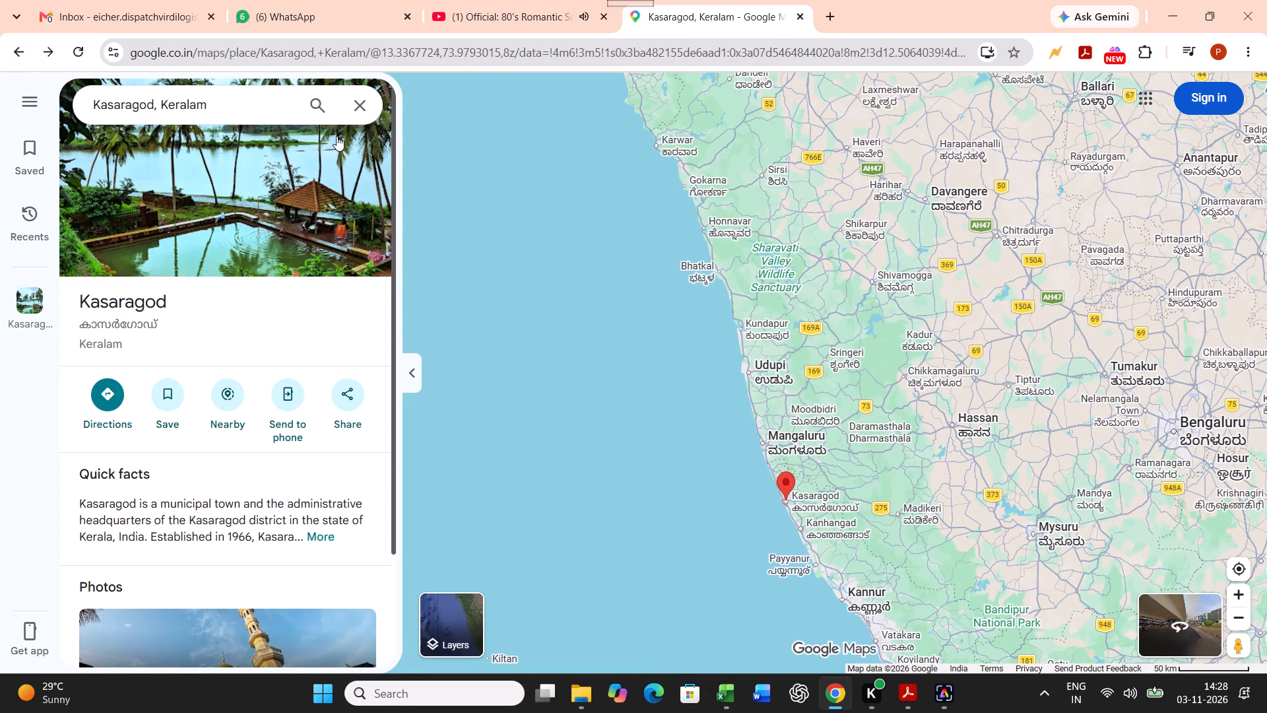
pyautogui.click(25, 50)
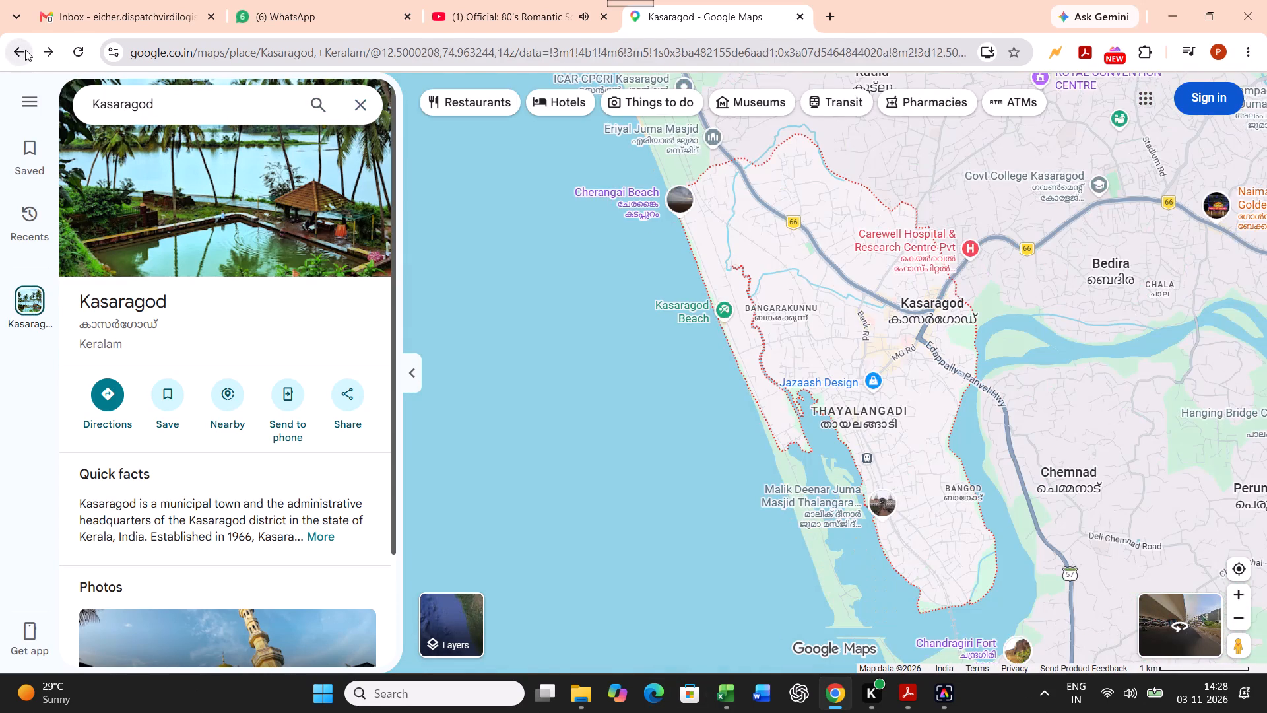
# Get directions from Pithampur, Madhya Pradesh to Kasaragod, Keralam to check the route distance.
pyautogui.click(353, 102)
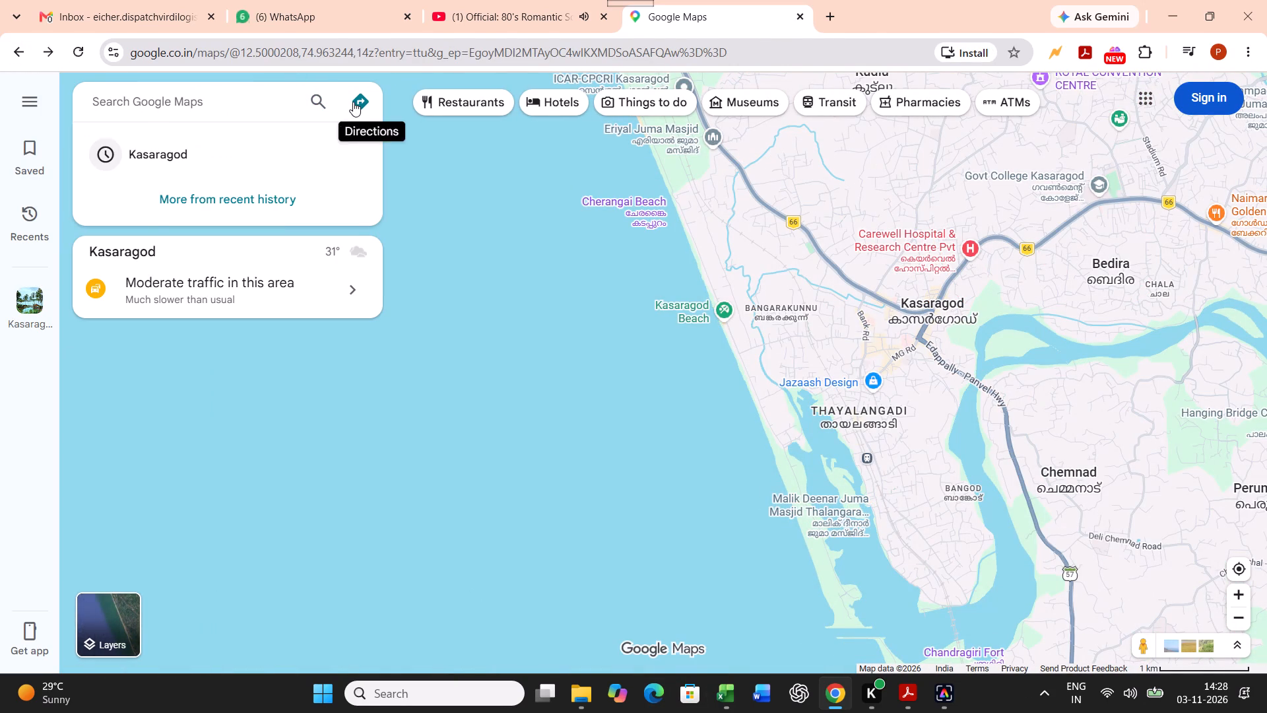
pyautogui.click(194, 166)
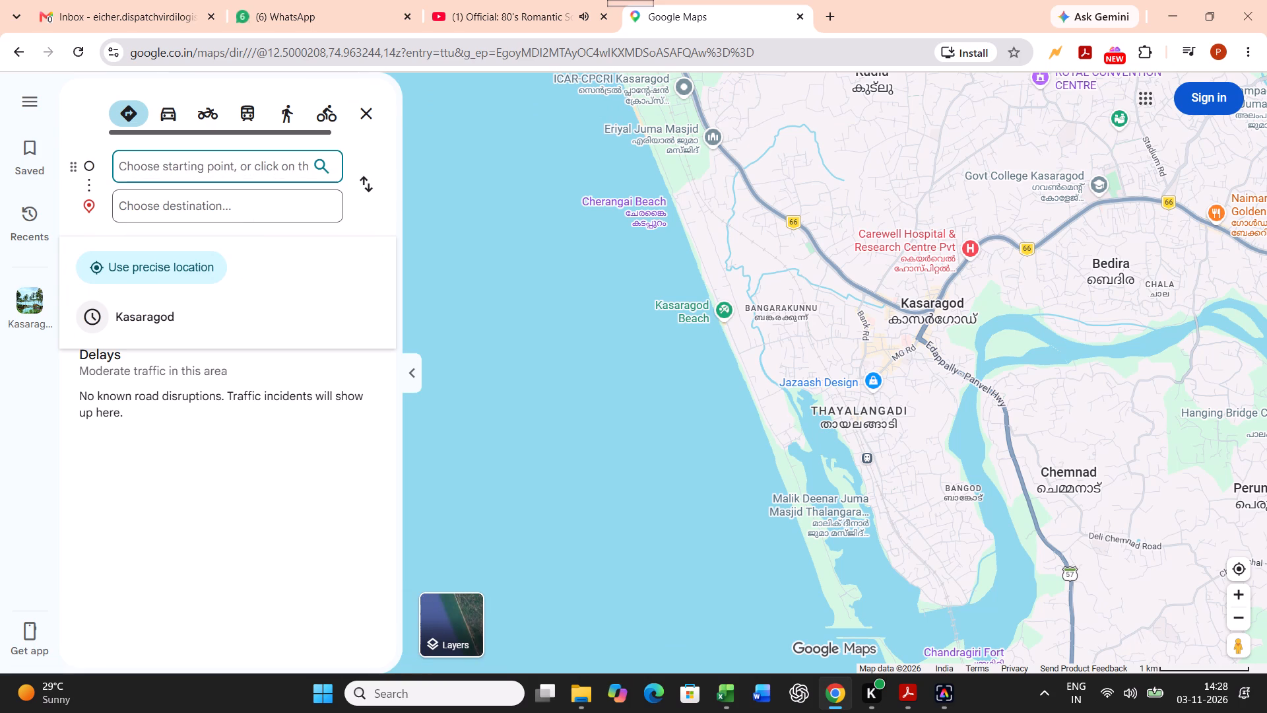
pyautogui.write('pi')
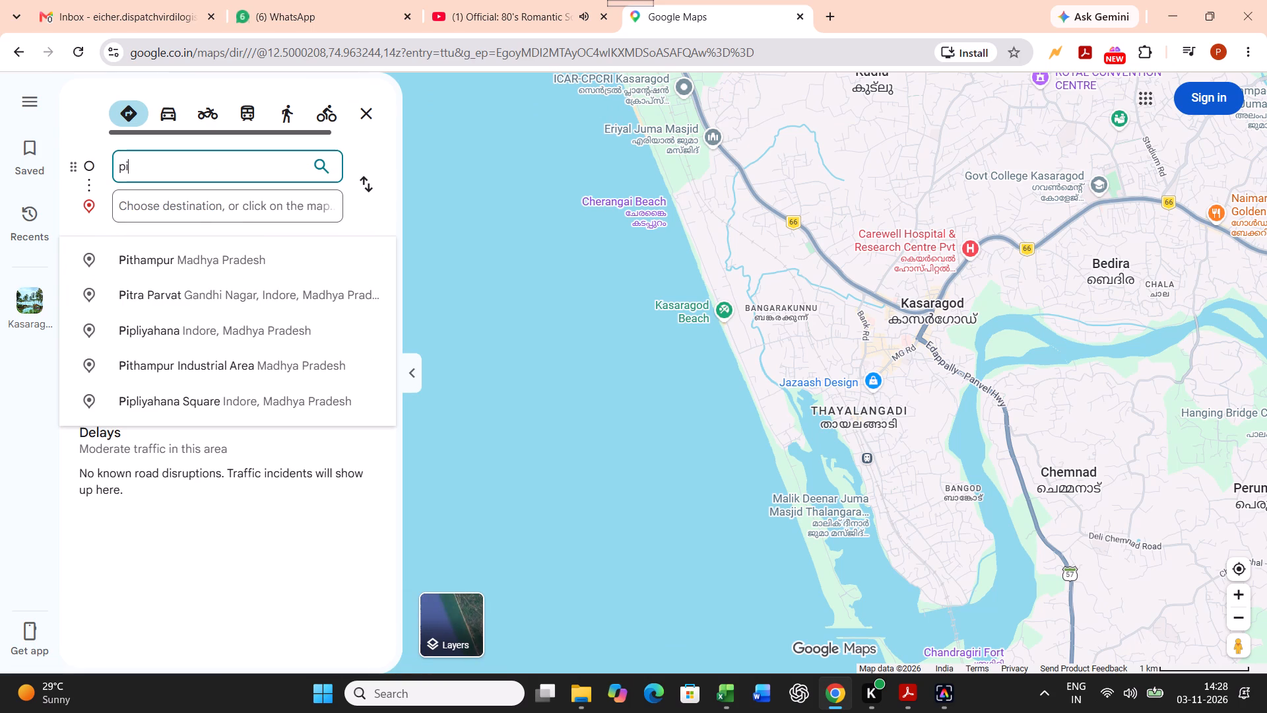
pyautogui.click(216, 250)
pyautogui.click(195, 211)
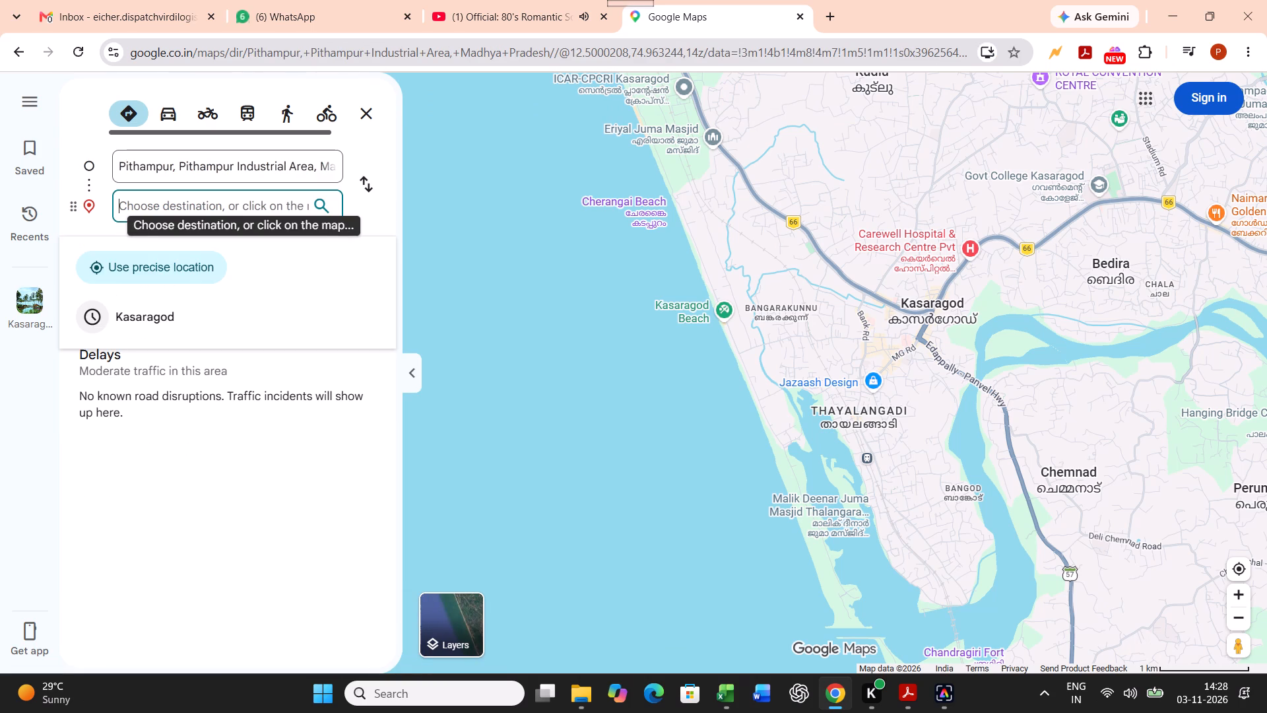
pyautogui.write('kas')
pyautogui.press('a')
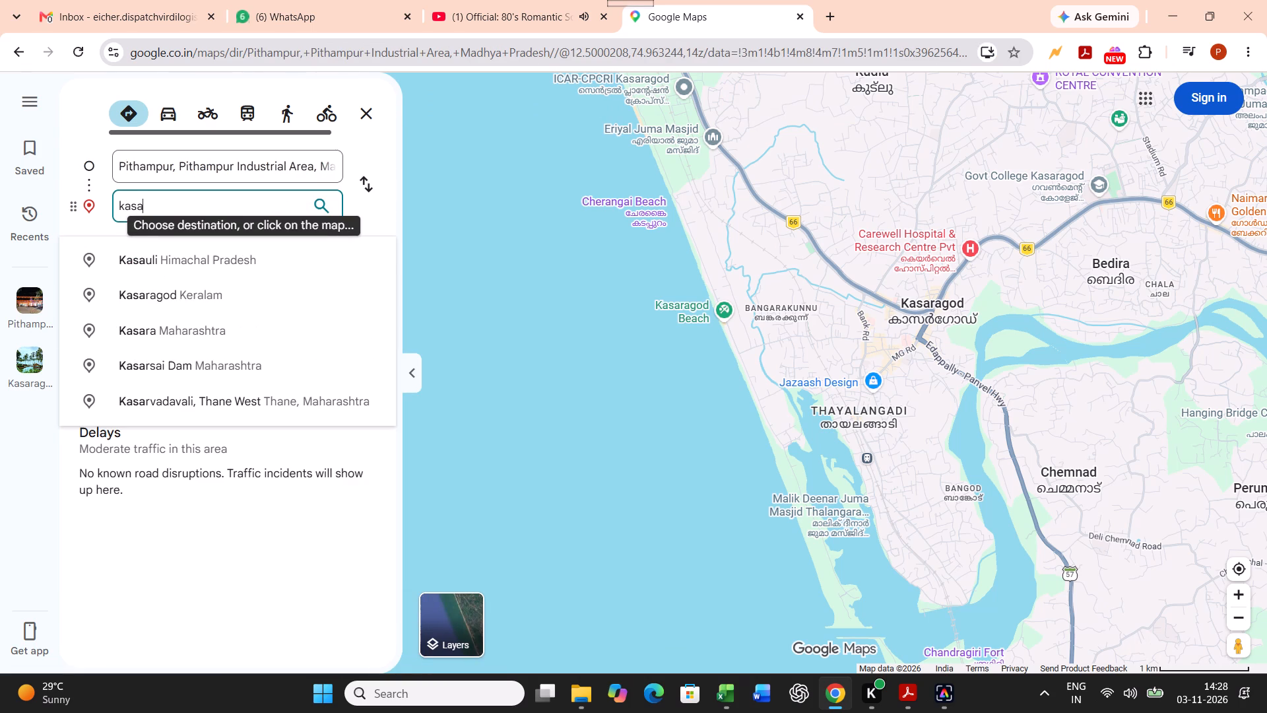
pyautogui.click(215, 296)
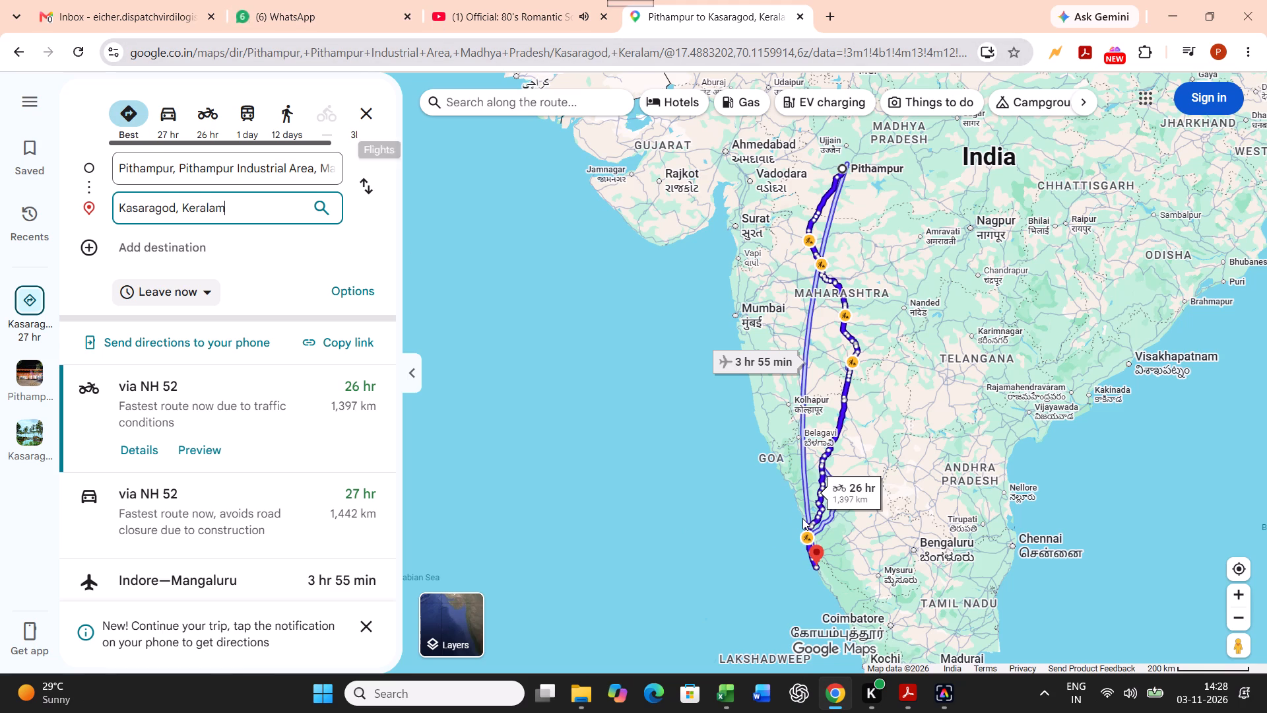
# Switch to the Final KM Master workbook in Excel and search the FROM PPR PLANT sheet for "hosu", cycling through the matches.
pyautogui.click(726, 693)
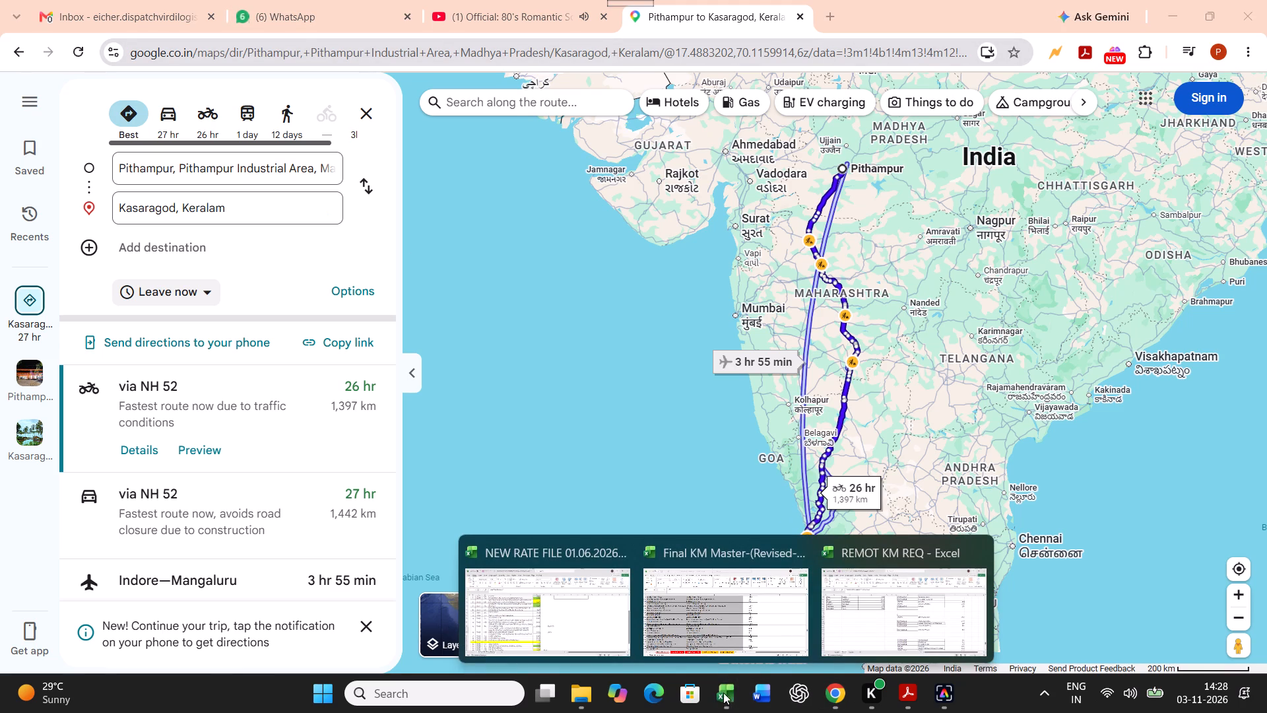
pyautogui.click(729, 634)
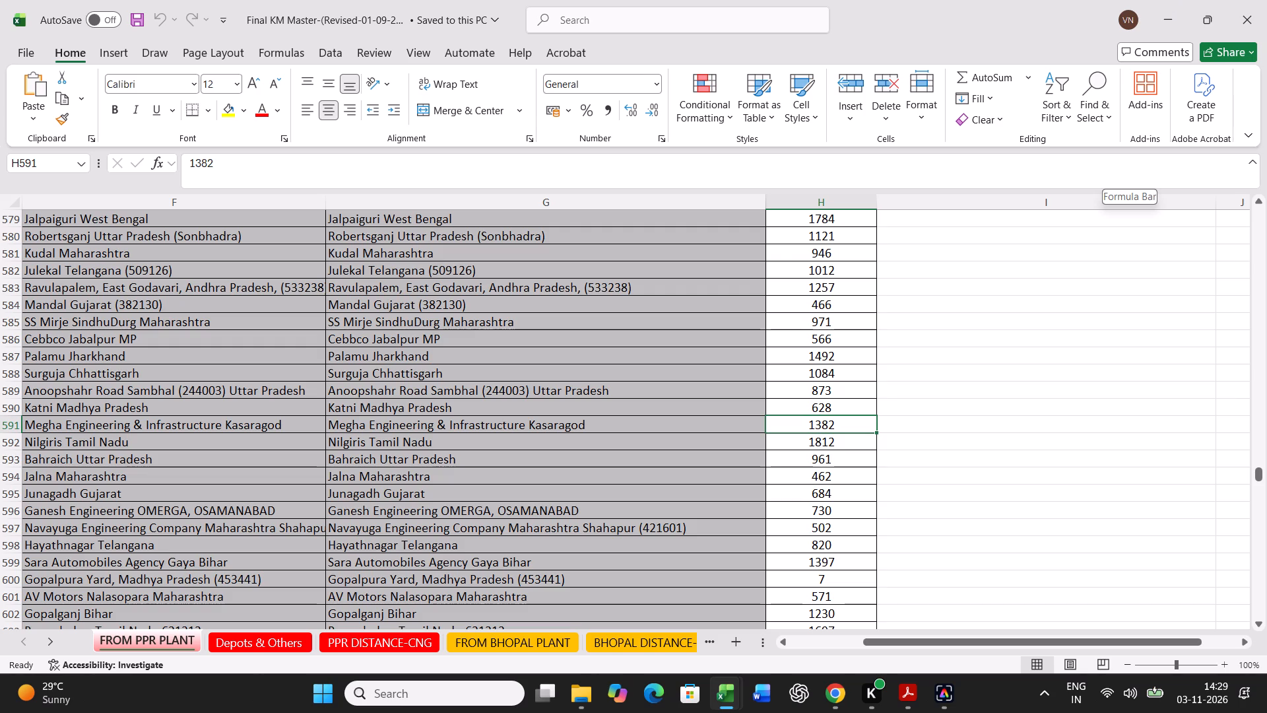
pyautogui.hotkey('ctrl', 'f')
pyautogui.write('hosu')
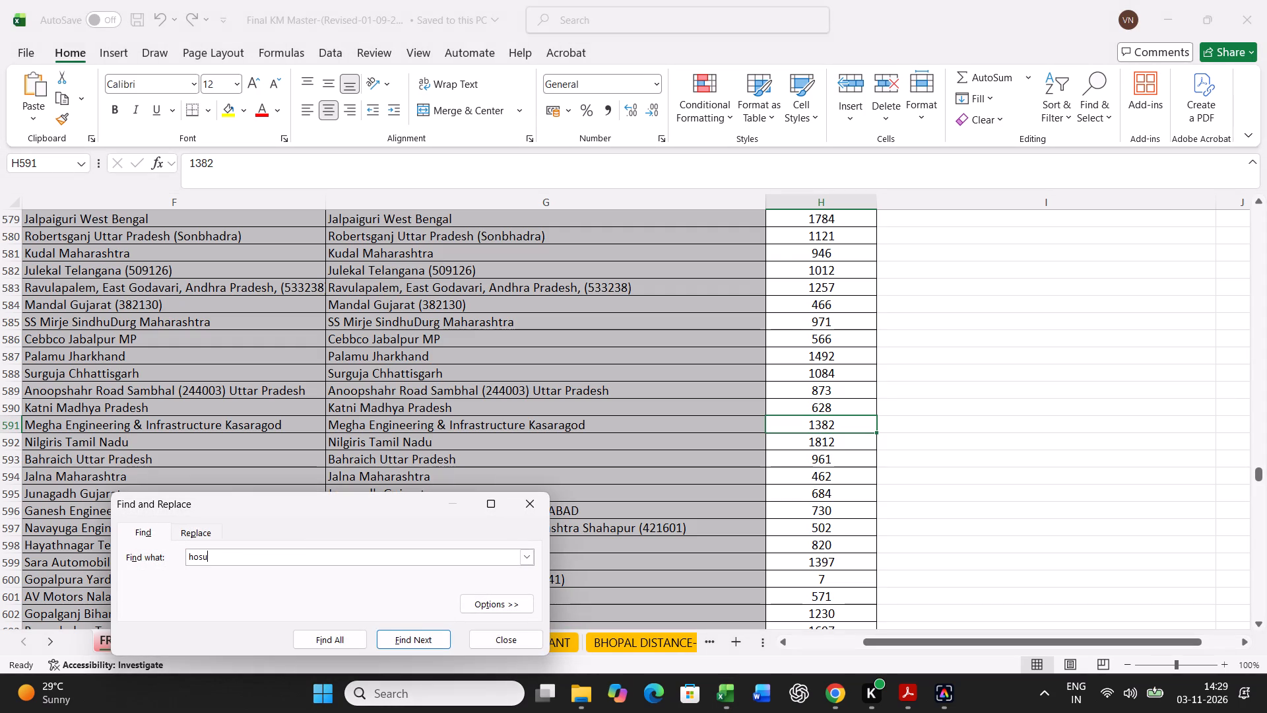
pyautogui.press('Return')
pyautogui.press('Return')
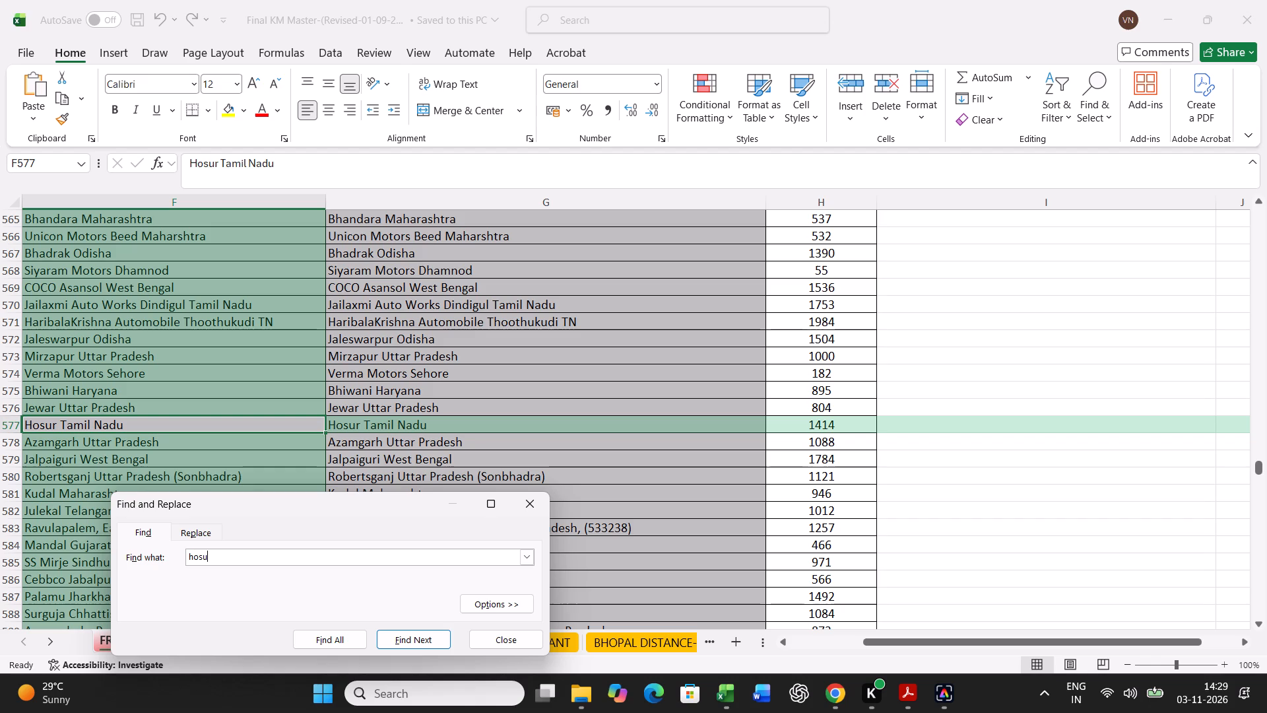
pyautogui.press('Return')
pyautogui.press('Return')
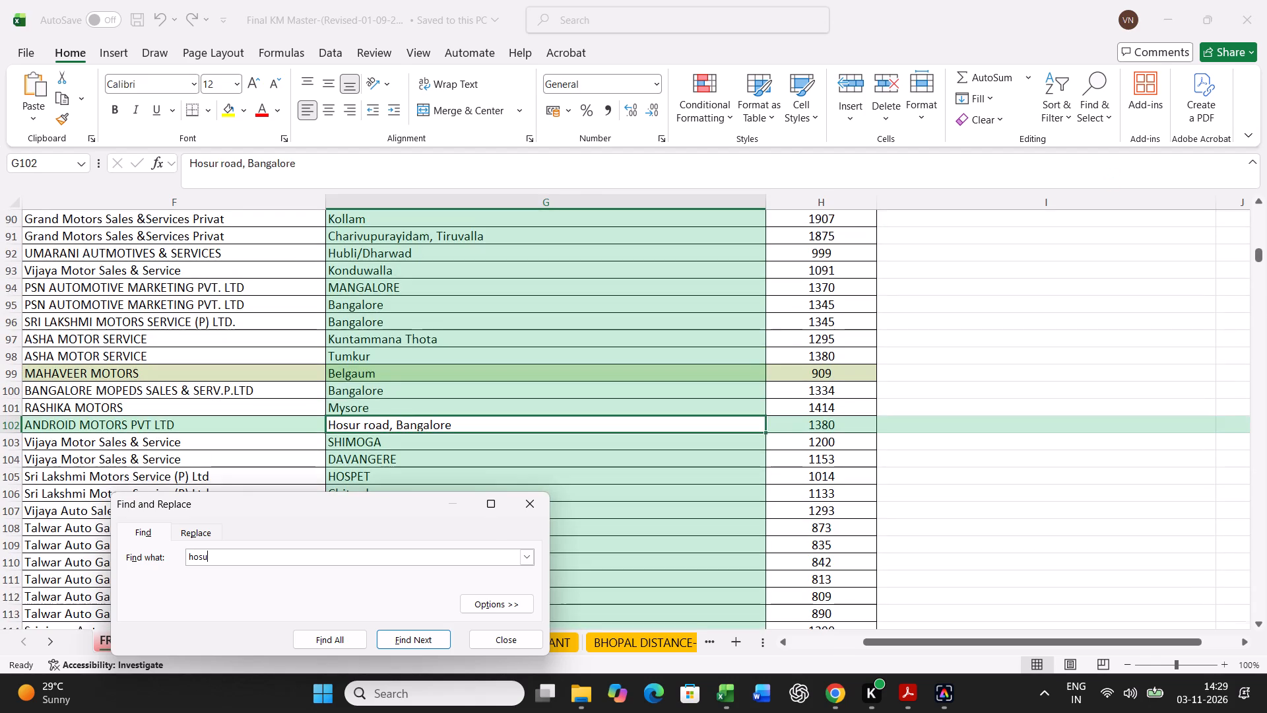
pyautogui.press('Return')
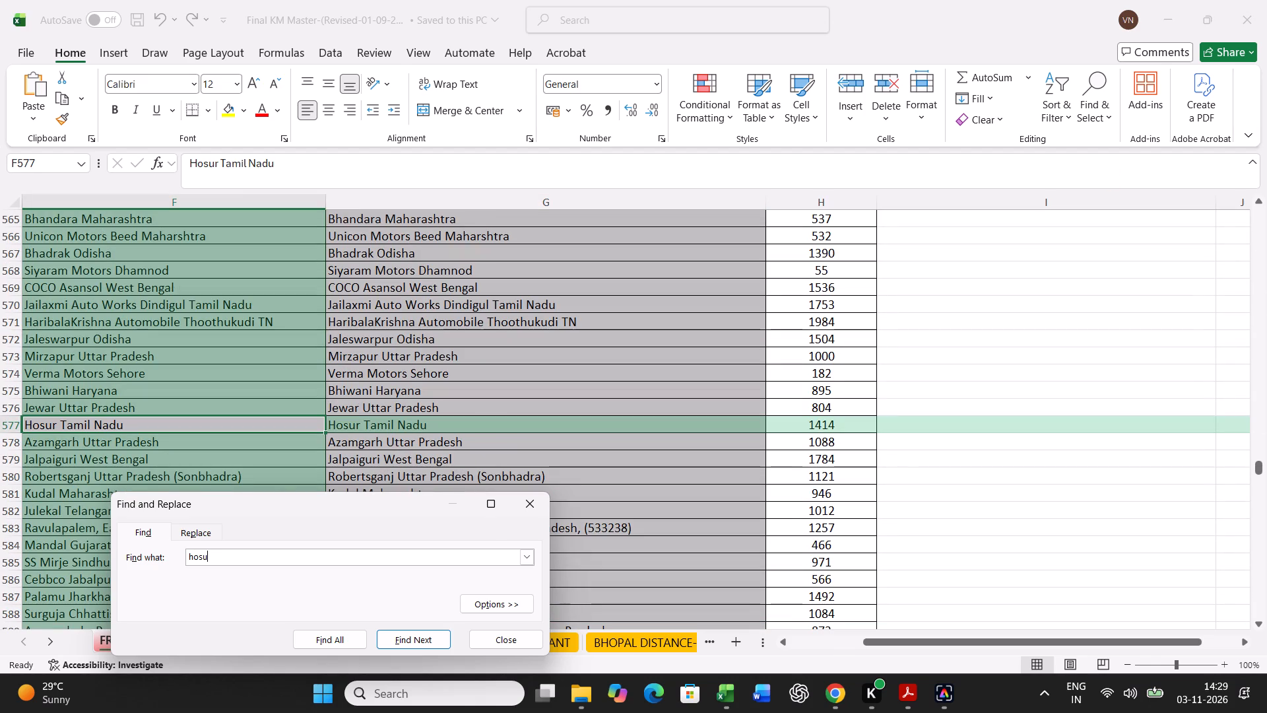
# Replace the search term with "triss" and search the FROM PPR PLANT sheet for the Thrissur distance.
pyautogui.press('BackSpace')
pyautogui.press('BackSpace')
pyautogui.press('BackSpace')
pyautogui.press('BackSpace')
pyautogui.press('BackSpace')
pyautogui.press('BackSpace')
pyautogui.press('BackSpace')
pyautogui.press('BackSpace')
pyautogui.press('BackSpace')
pyautogui.press('BackSpace')
pyautogui.press('BackSpace')
pyautogui.press('BackSpace')
pyautogui.press('BackSpace')
pyautogui.press('BackSpace')
pyautogui.press('BackSpace')
pyautogui.press('BackSpace')
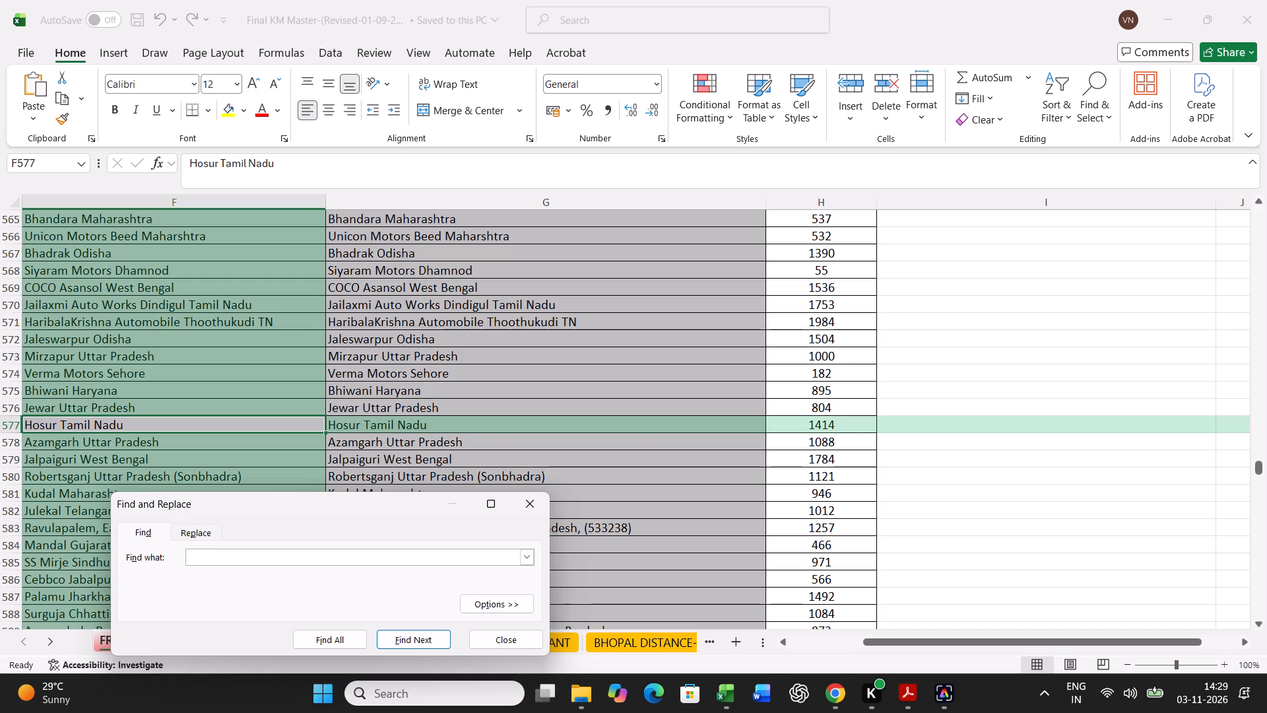
pyautogui.write('triss')
pyautogui.press('Return')
pyautogui.press('Return')
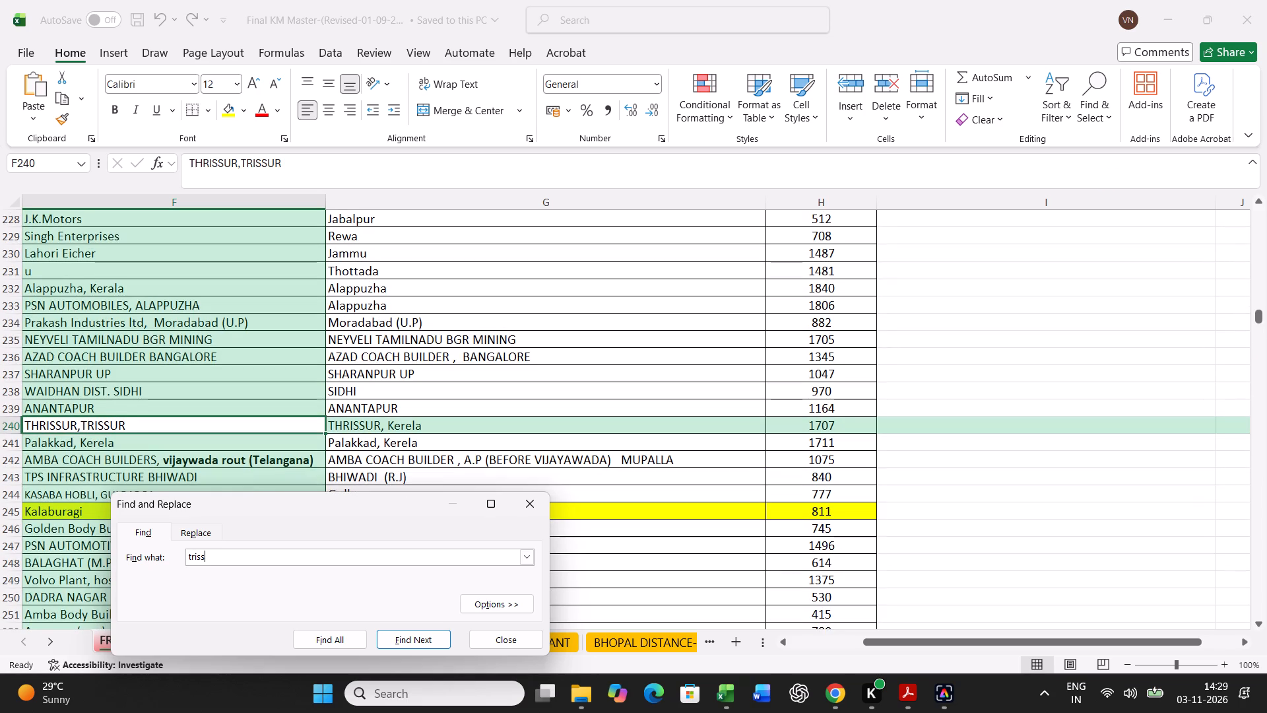
pyautogui.press('Return')
pyautogui.press('Return')
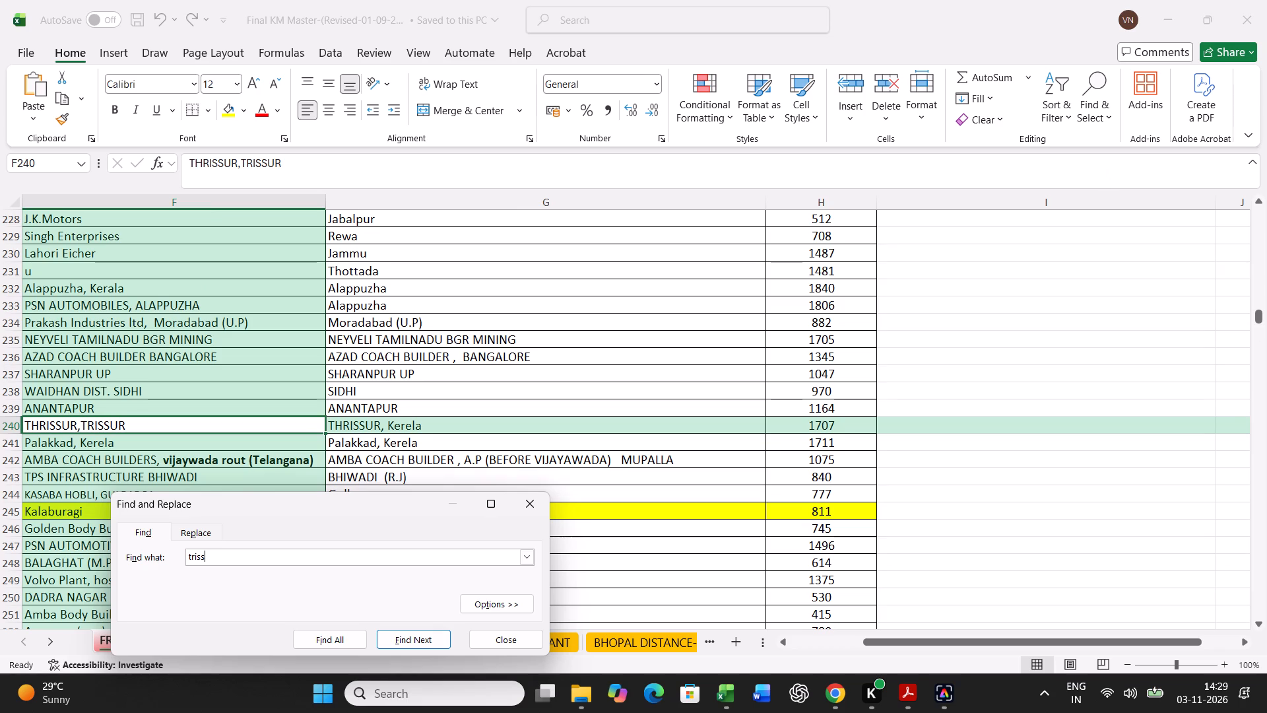
pyautogui.press('Escape')
pyautogui.press('Escape')
pyautogui.press('Escape')
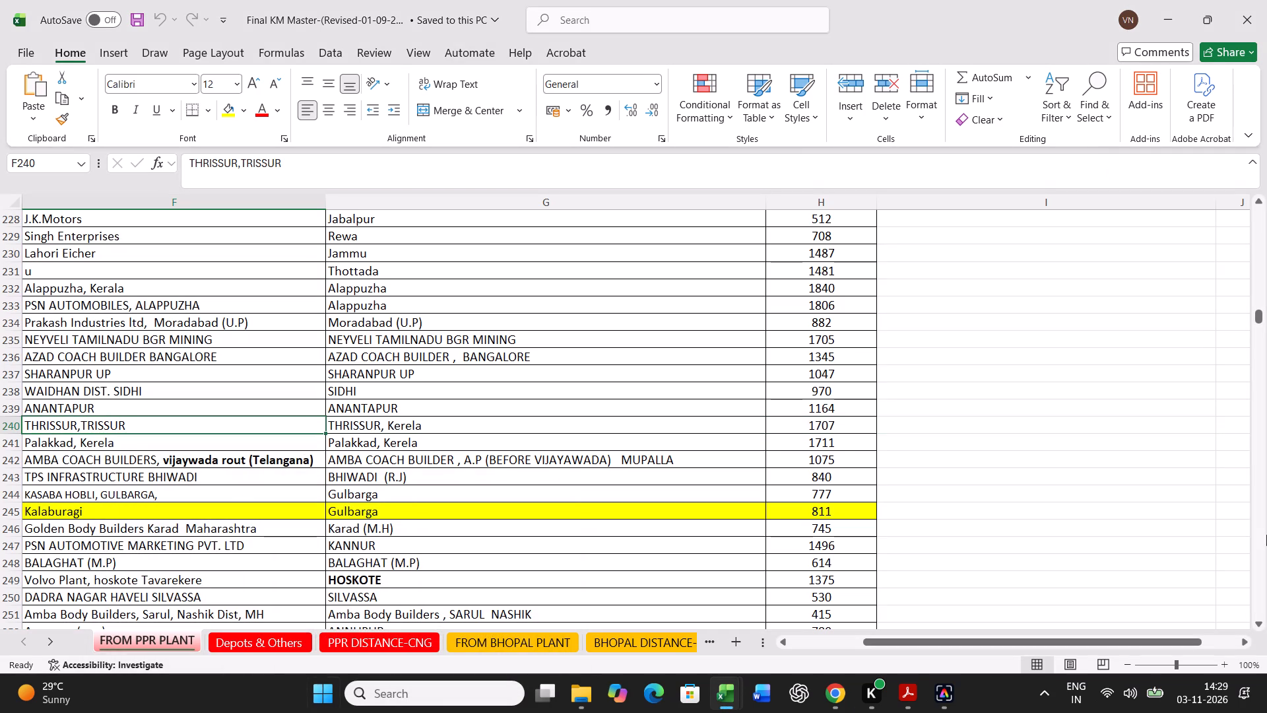
pyautogui.press('Escape')
# Close the Final KM Master workbook.
pyautogui.click(1258, 13)
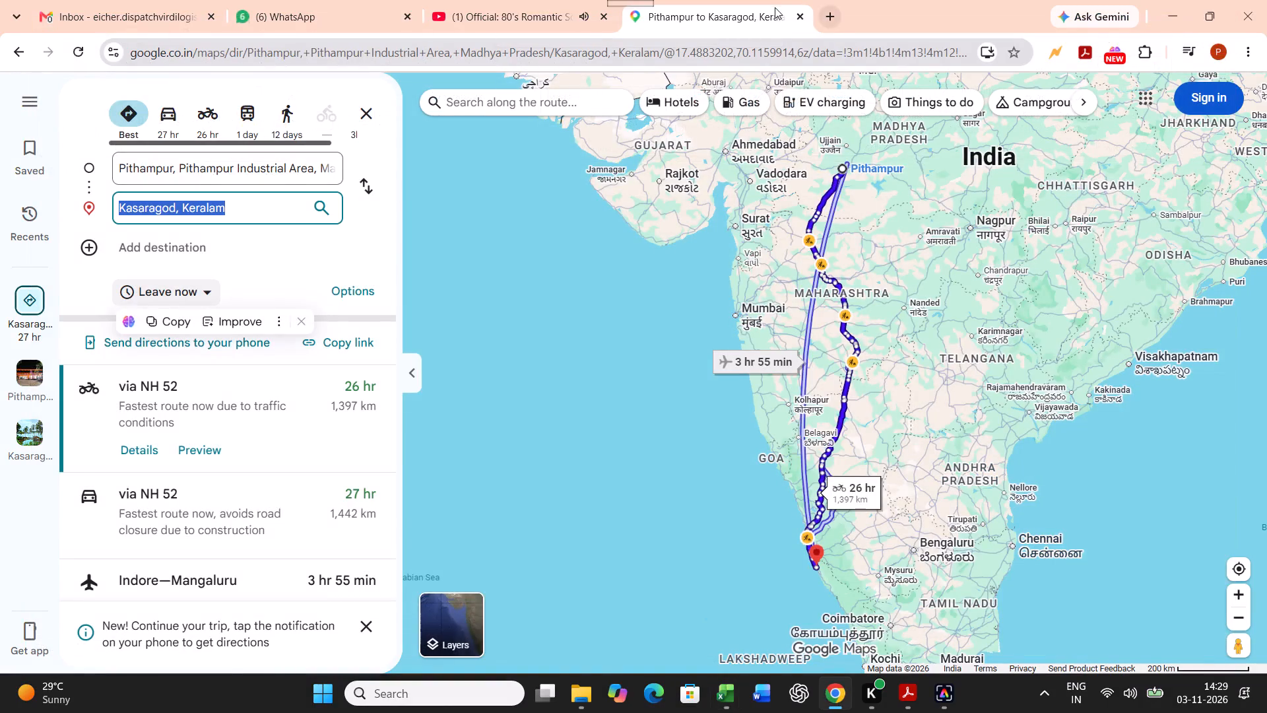
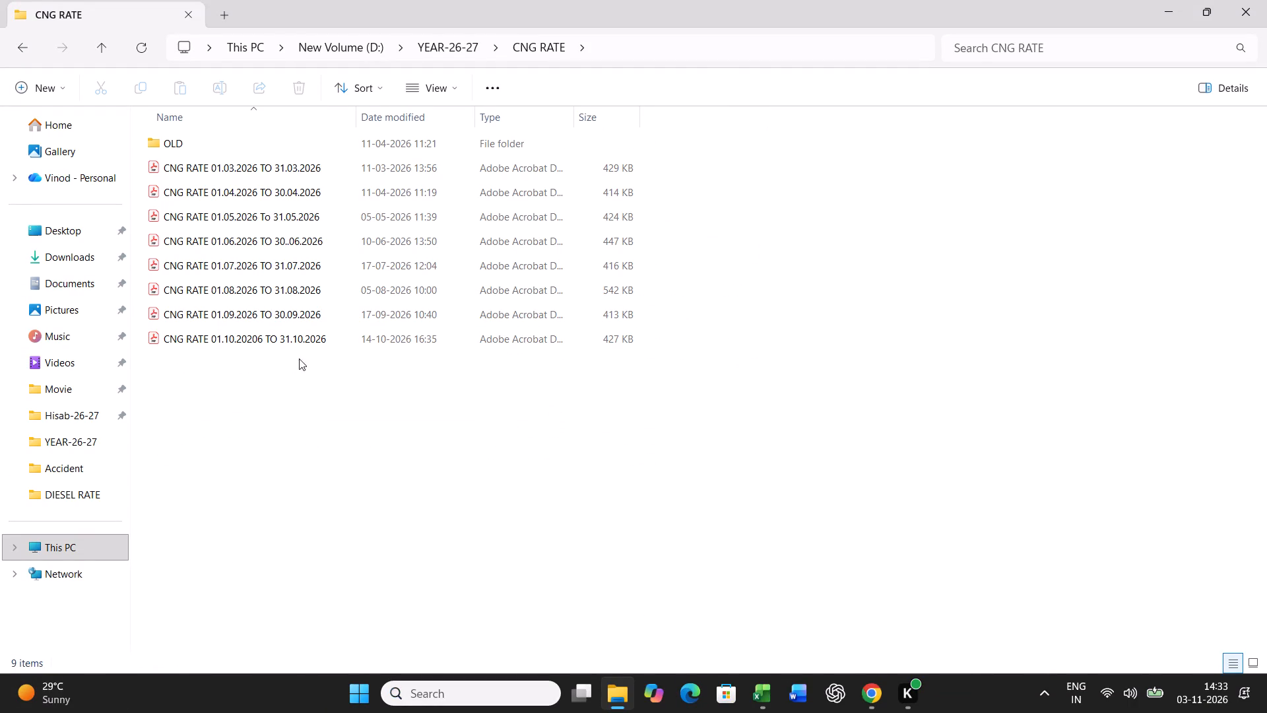
# Open the CNG RATE 01.09.2026 TO 30.09.2026 PDF, mark the TCR05 2110/2114 rate above 300 km in the Gurgaon/Delhi column, and close it.
pyautogui.doubleClick(274, 320)
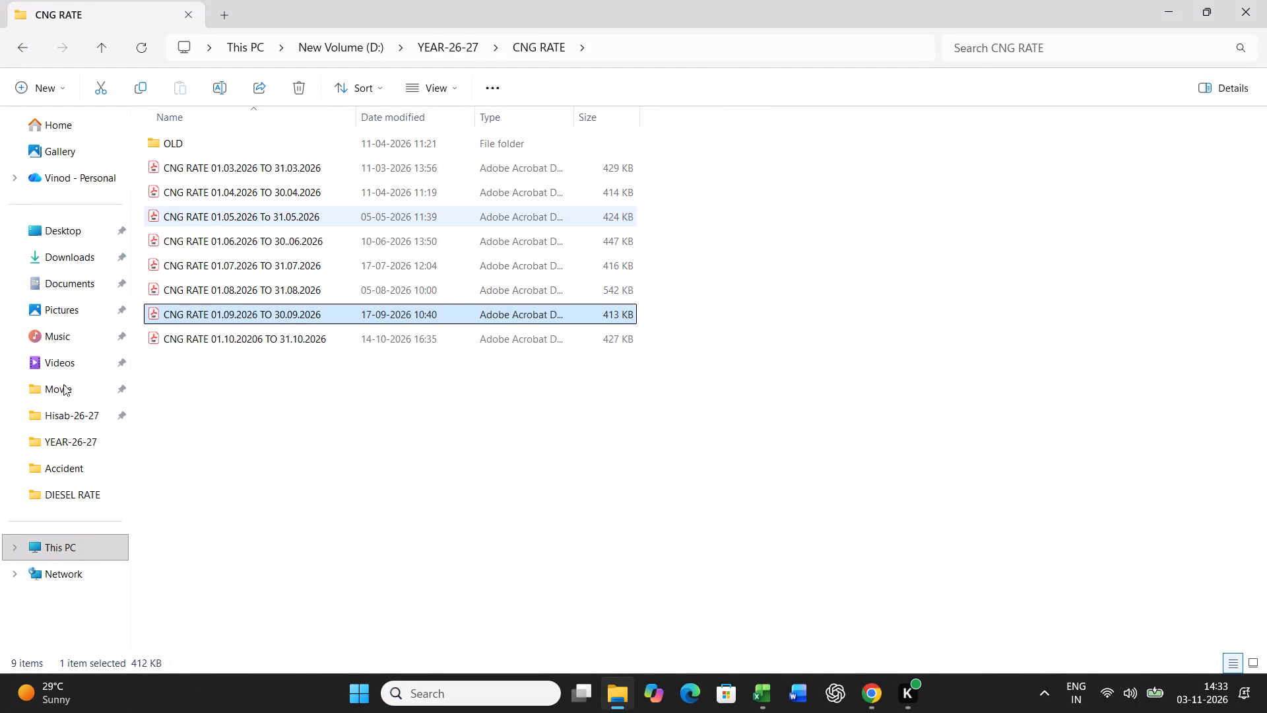
pyautogui.scroll(-4, 732, 512)
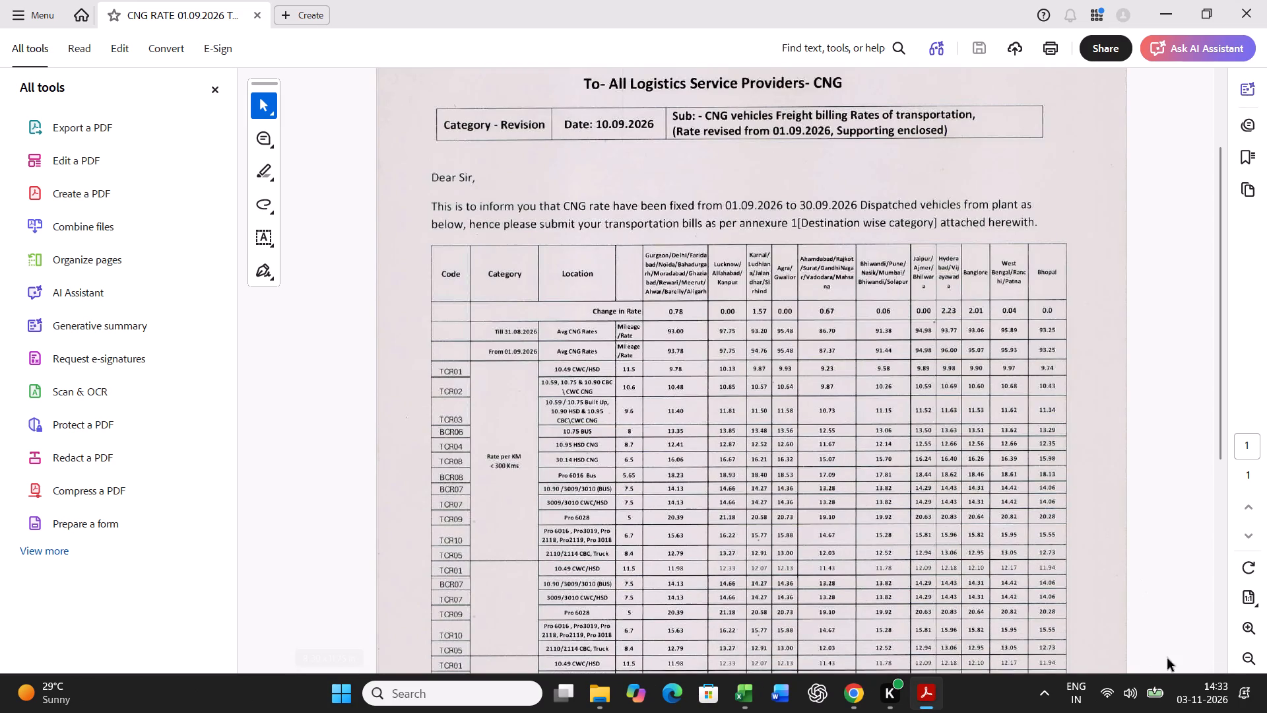
pyautogui.doubleClick(1252, 628)
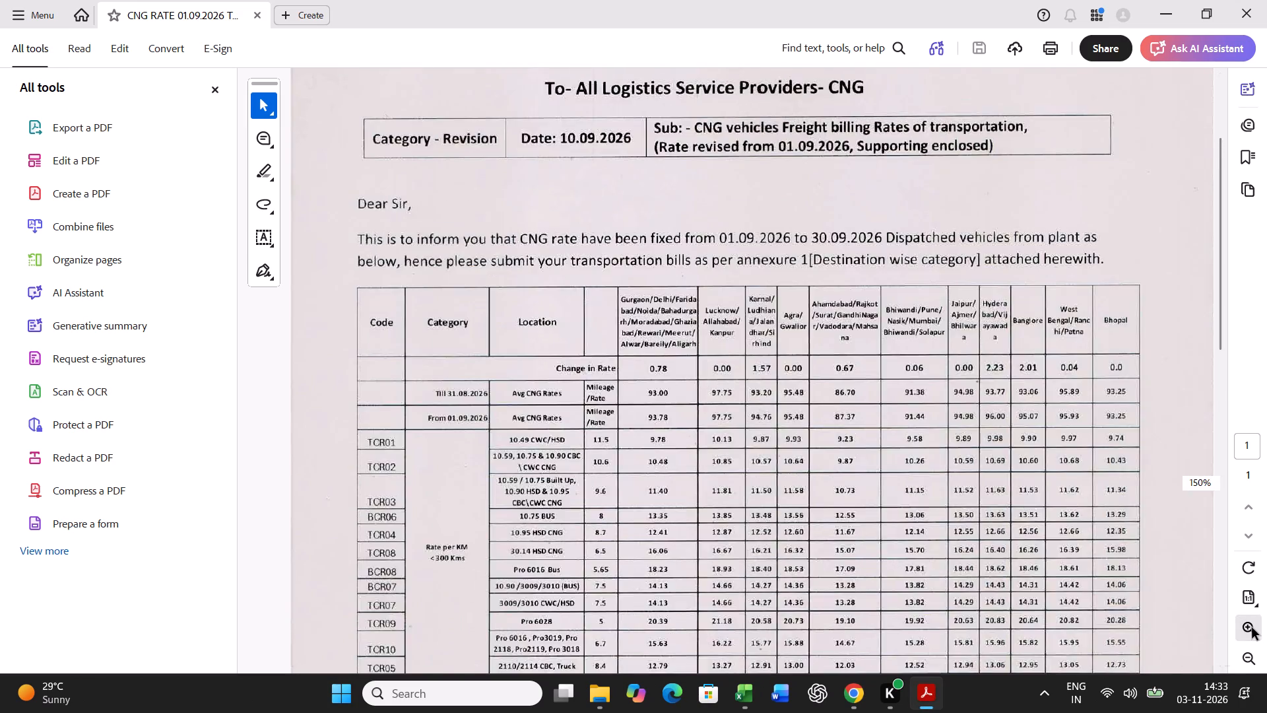
pyautogui.scroll(-16, 998, 594)
pyautogui.scroll(5, 988, 600)
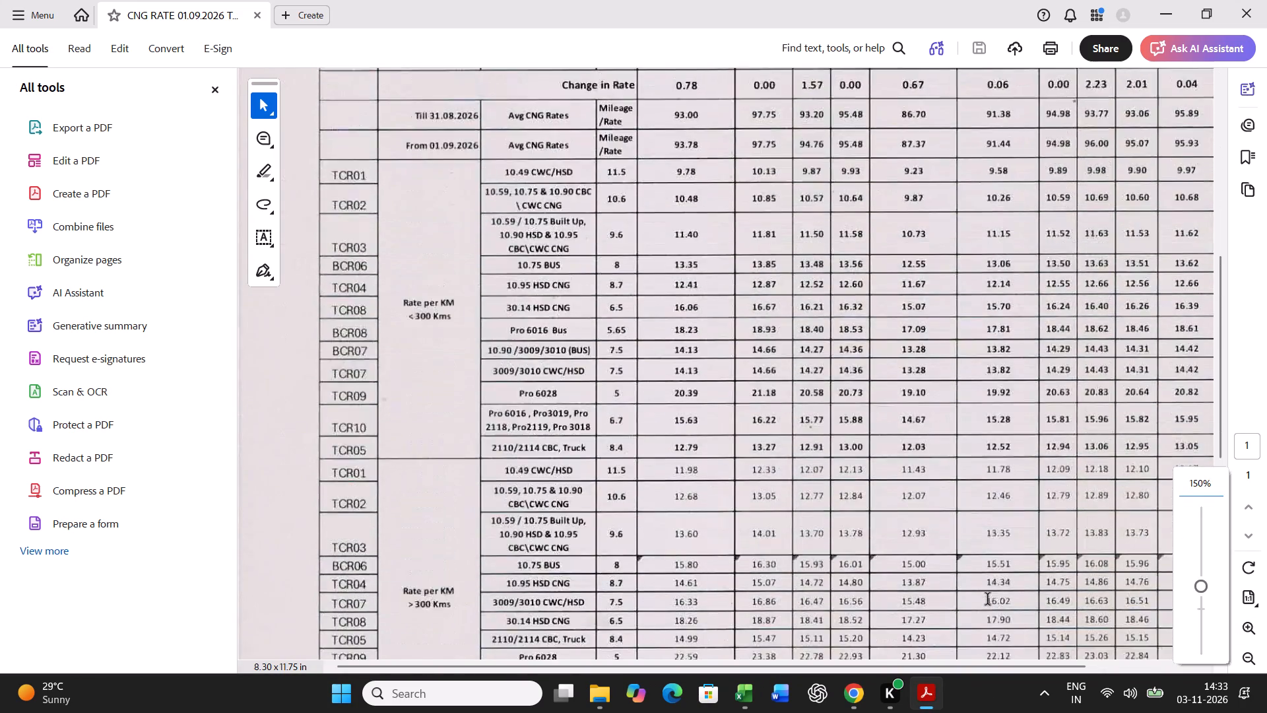
pyautogui.scroll(11, 988, 600)
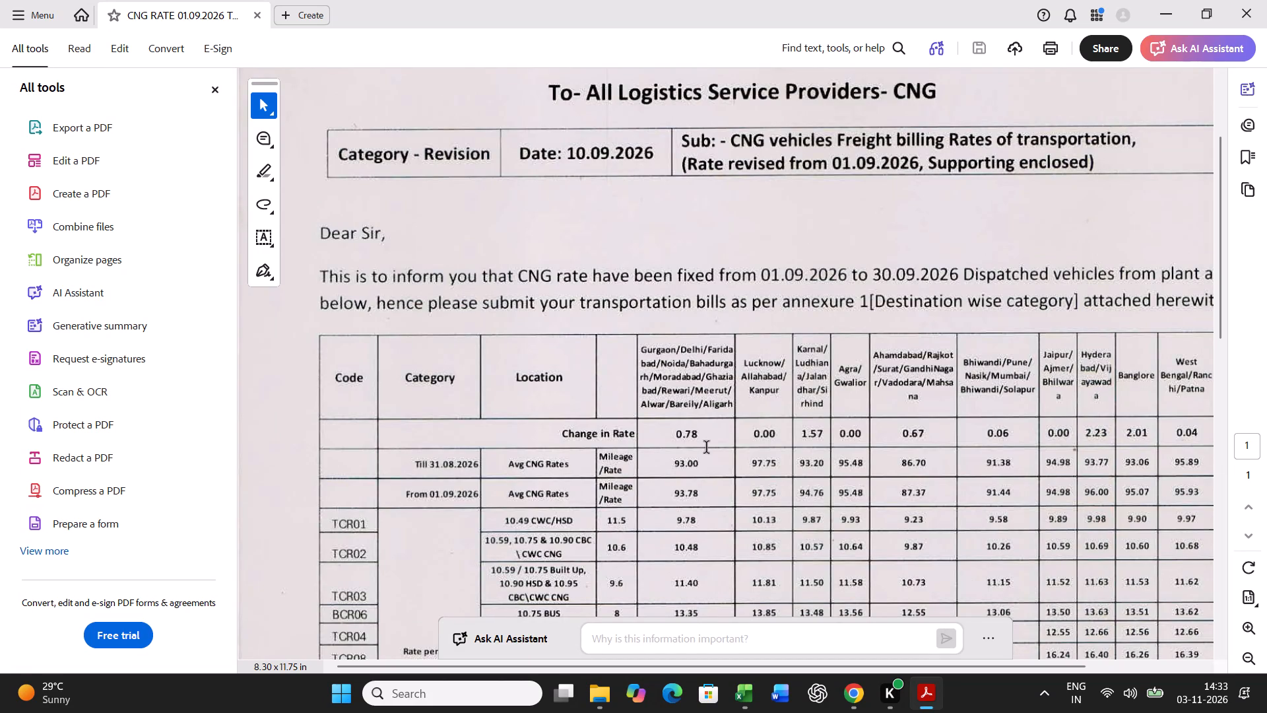
pyautogui.scroll(-18, 699, 422)
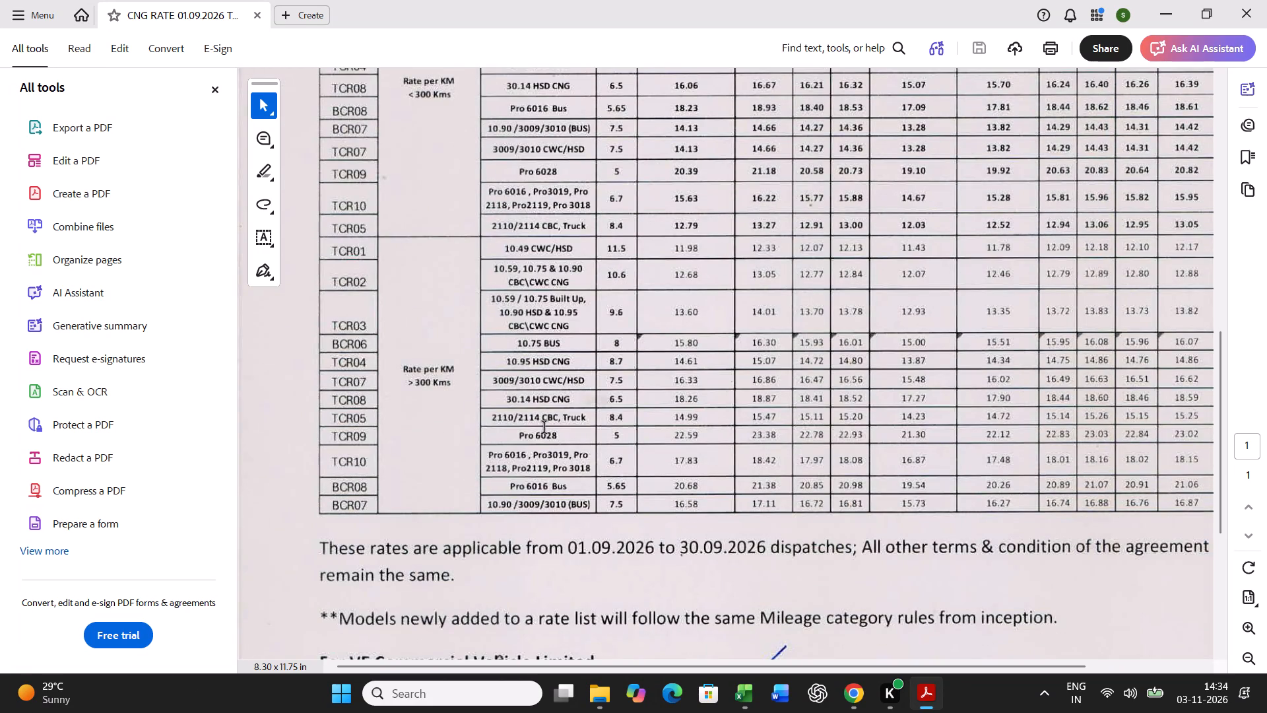
pyautogui.moveTo(672, 420); pyautogui.dragTo(705, 419)
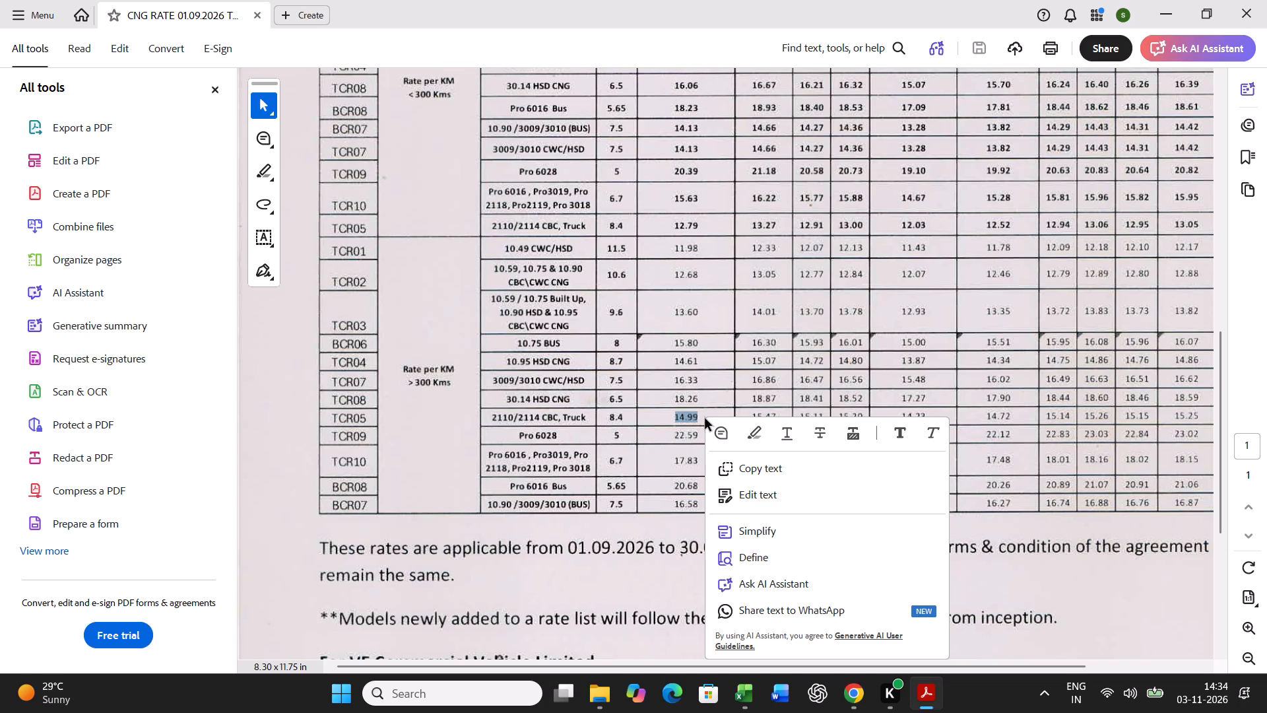
pyautogui.click(1256, 18)
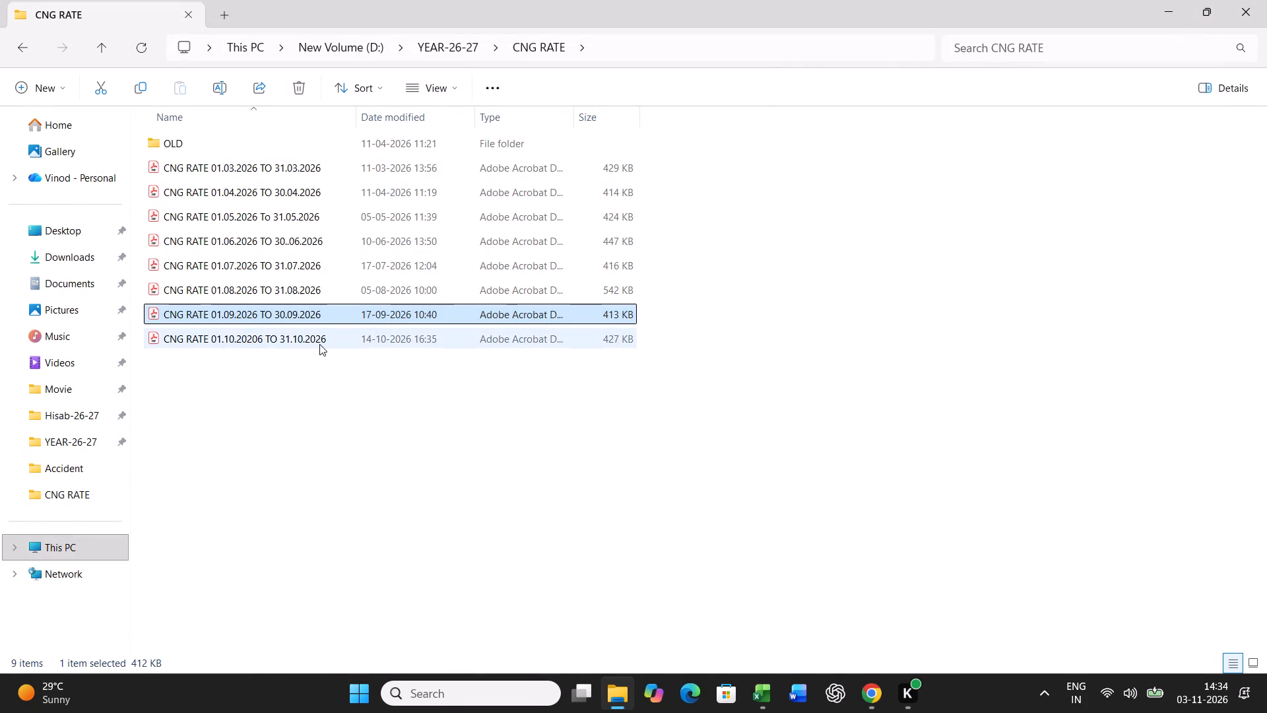
# Open the October CNG rate PDF (01.10 to 31.10.2026), examine its rates per KM above 300 km, and close it.
pyautogui.doubleClick(319, 344)
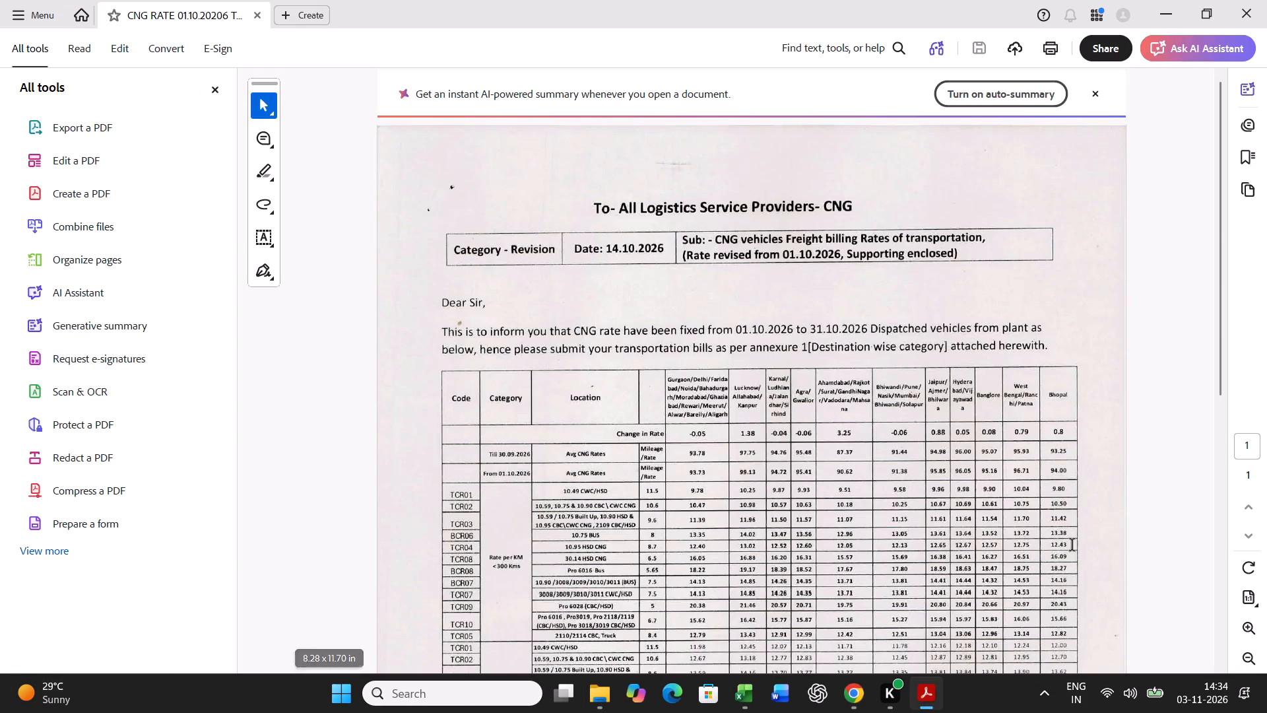
pyautogui.scroll(-10, 812, 511)
pyautogui.doubleClick(1252, 624)
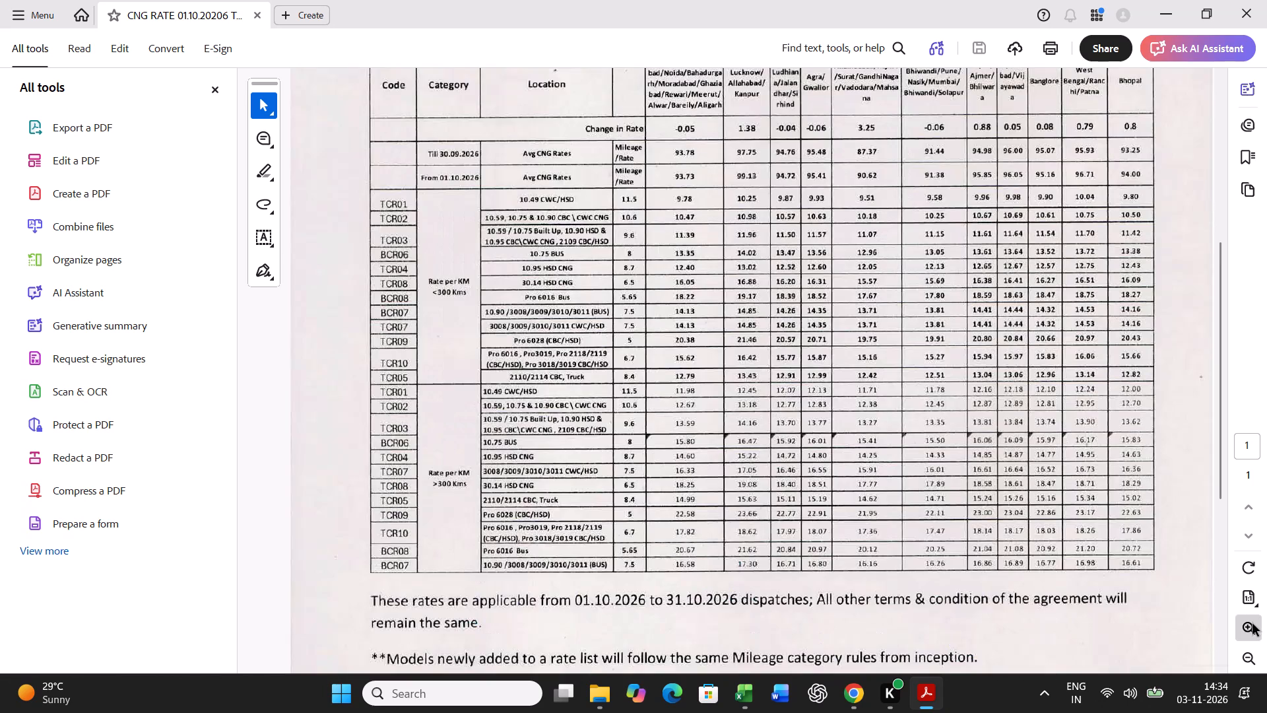
pyautogui.scroll(-3, 919, 506)
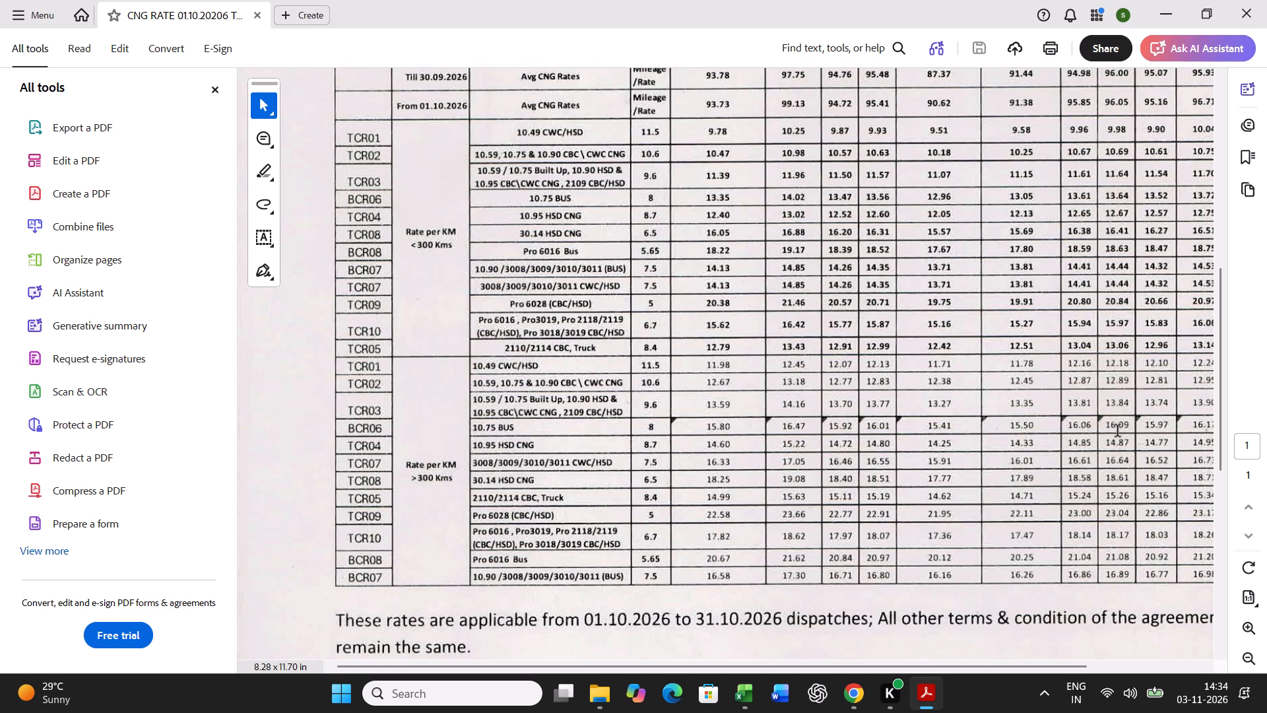
pyautogui.click(1266, 0)
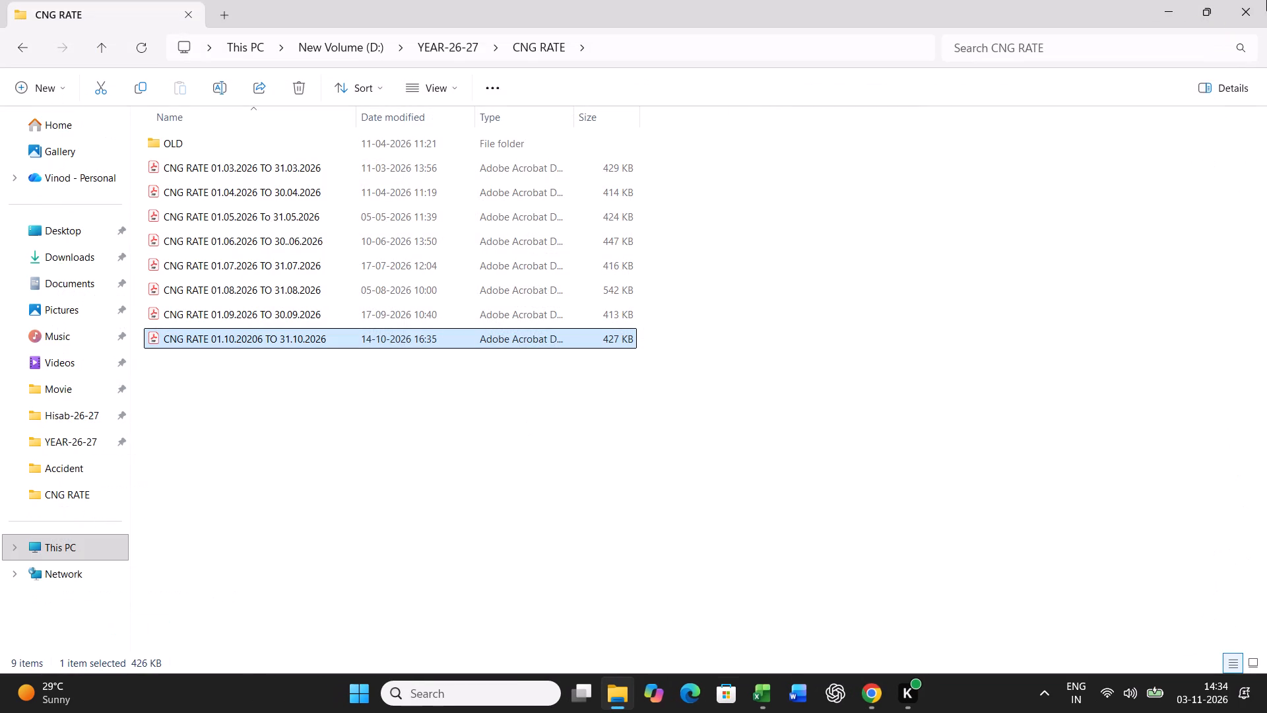
# Switch to the NEW RATE FILE workbook in Excel and check the TDR02 rate in the Rates column.
pyautogui.click(762, 703)
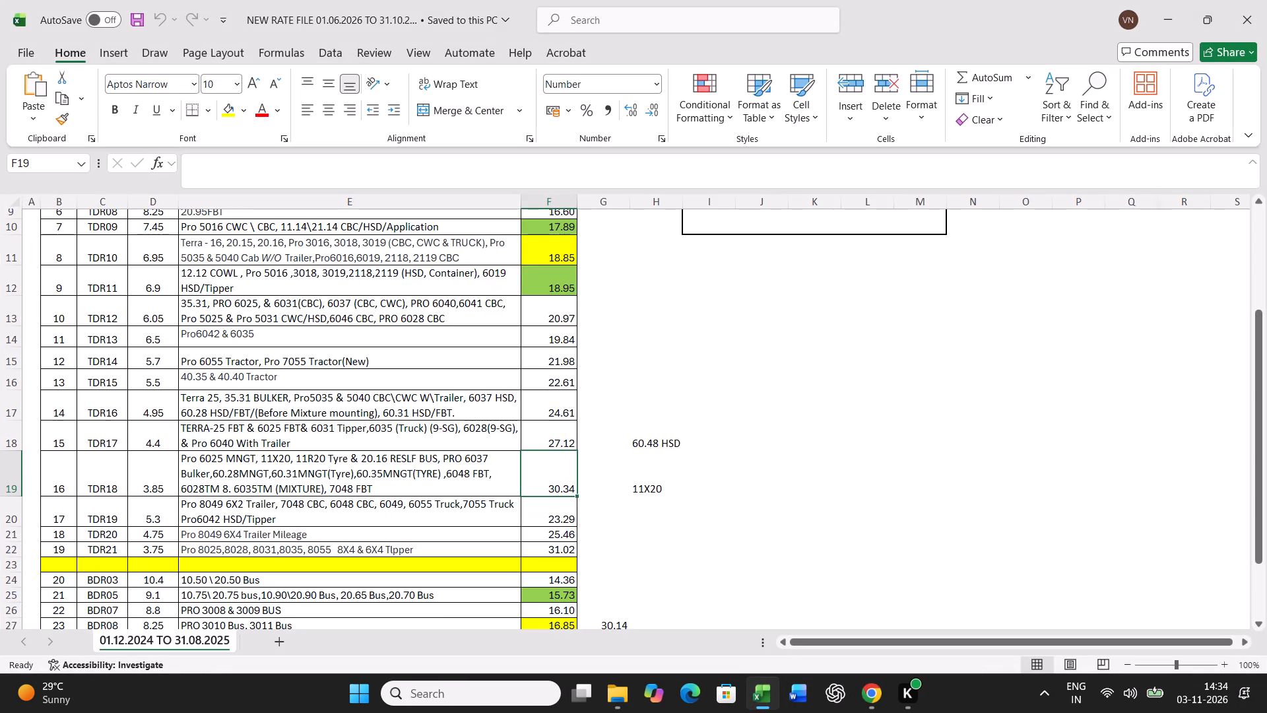
pyautogui.scroll(11, 866, 404)
pyautogui.click(564, 288)
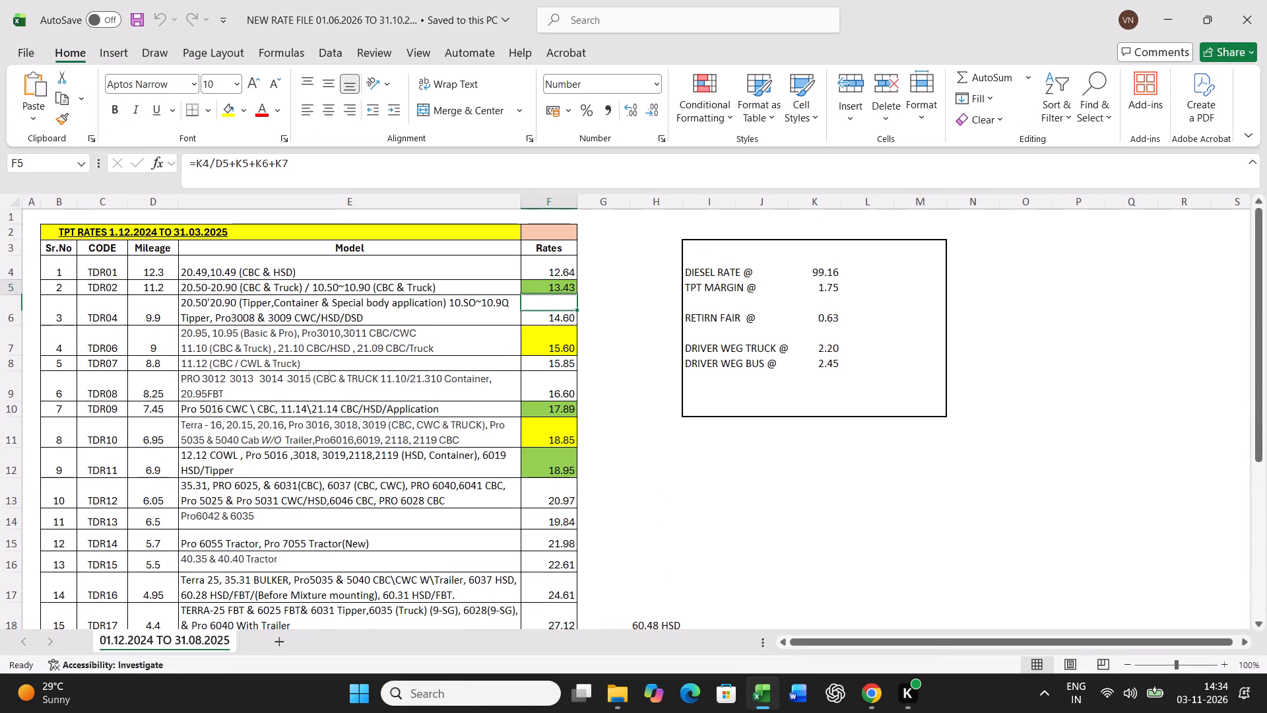
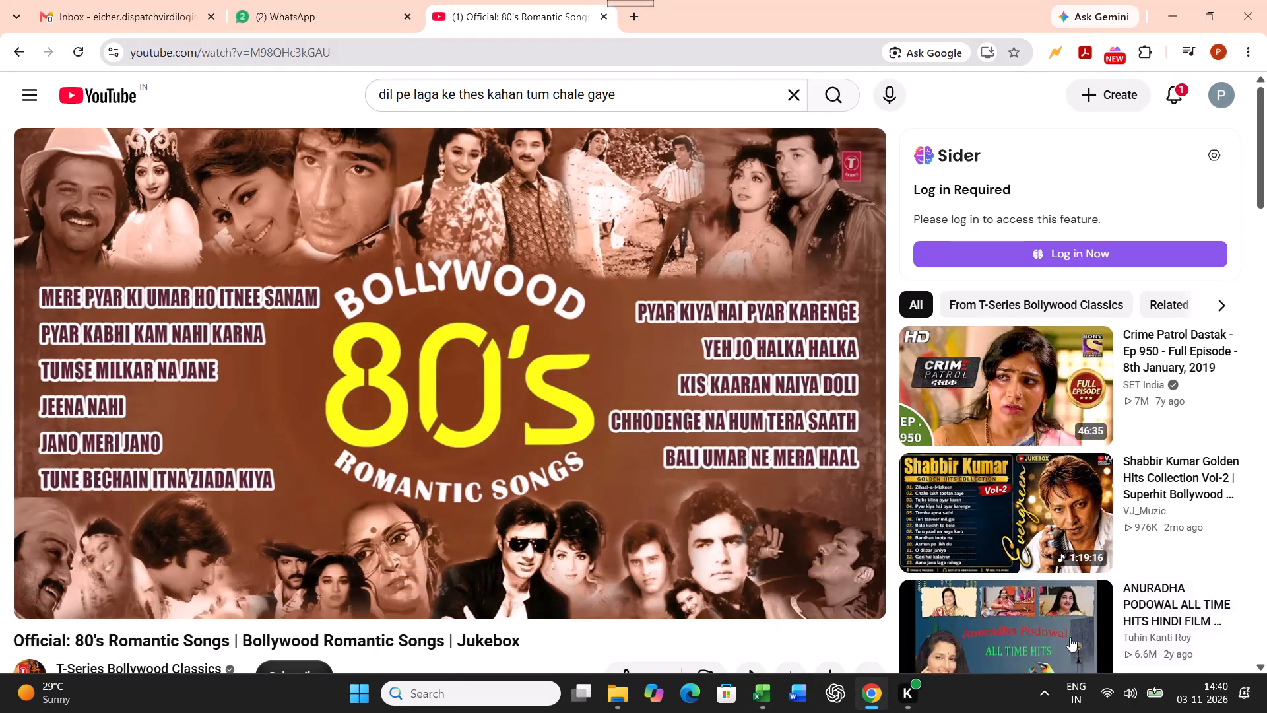
# Play the suggested 70s Hit Hindi Songs video on YouTube, and return to the NEW RATE FILE workbook in Excel.
pyautogui.scroll(-2, 1213, 510)
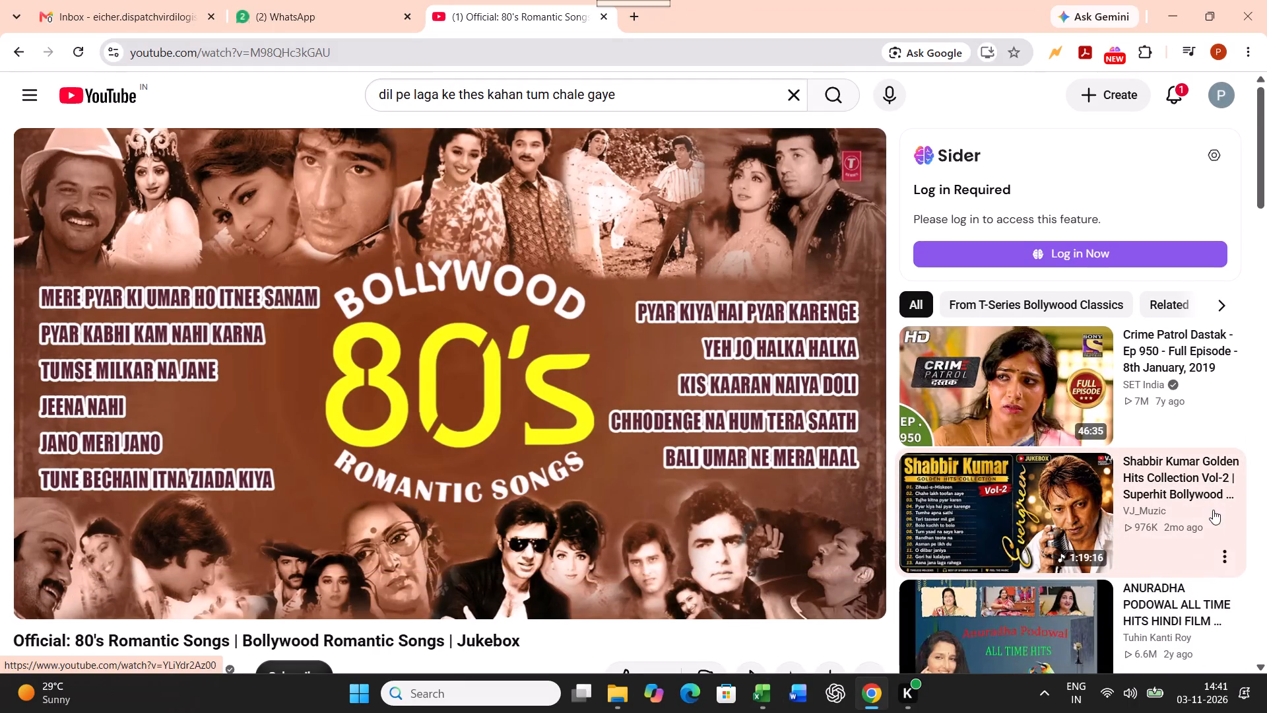
pyautogui.scroll(-2, 1235, 508)
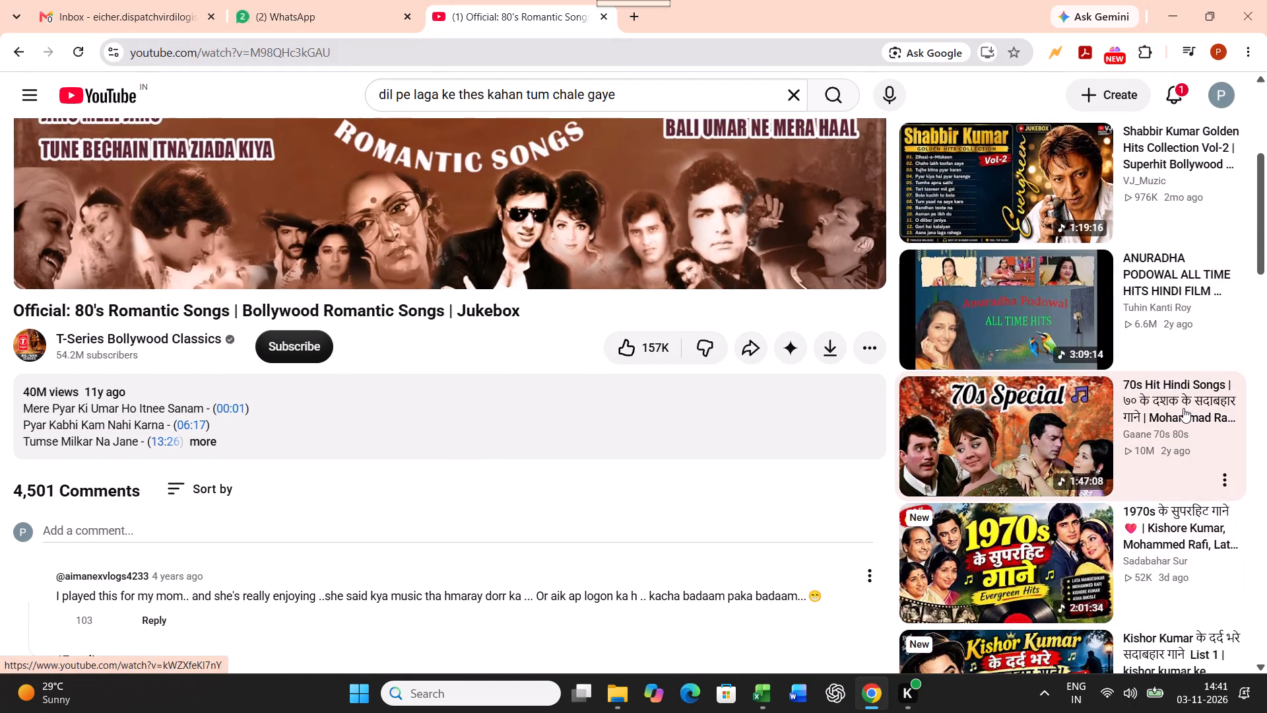
pyautogui.click(1183, 408)
pyautogui.click(1187, 0)
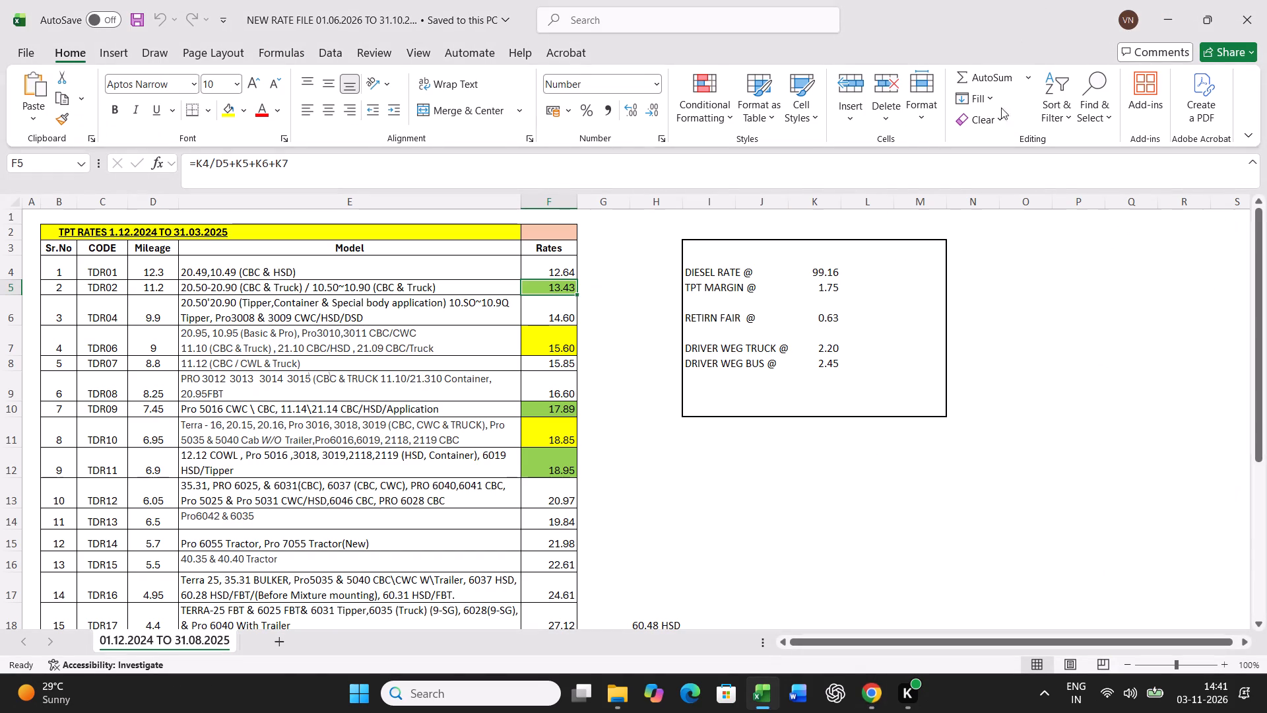
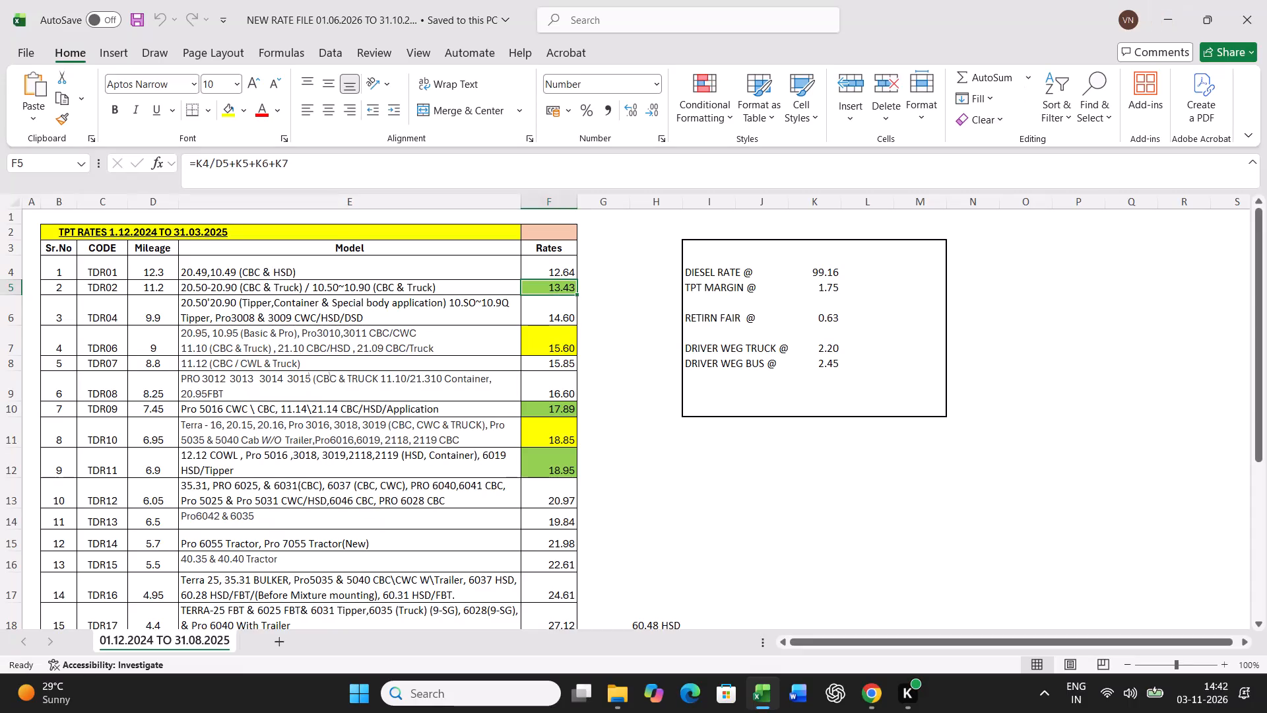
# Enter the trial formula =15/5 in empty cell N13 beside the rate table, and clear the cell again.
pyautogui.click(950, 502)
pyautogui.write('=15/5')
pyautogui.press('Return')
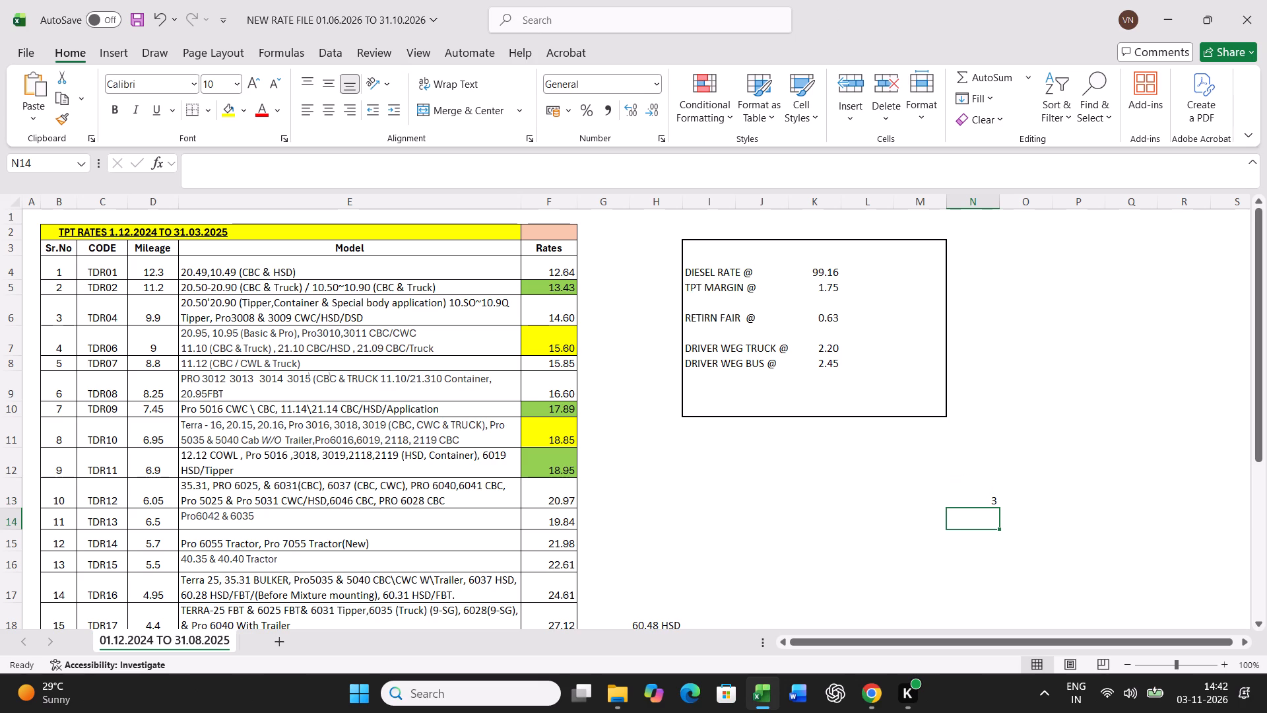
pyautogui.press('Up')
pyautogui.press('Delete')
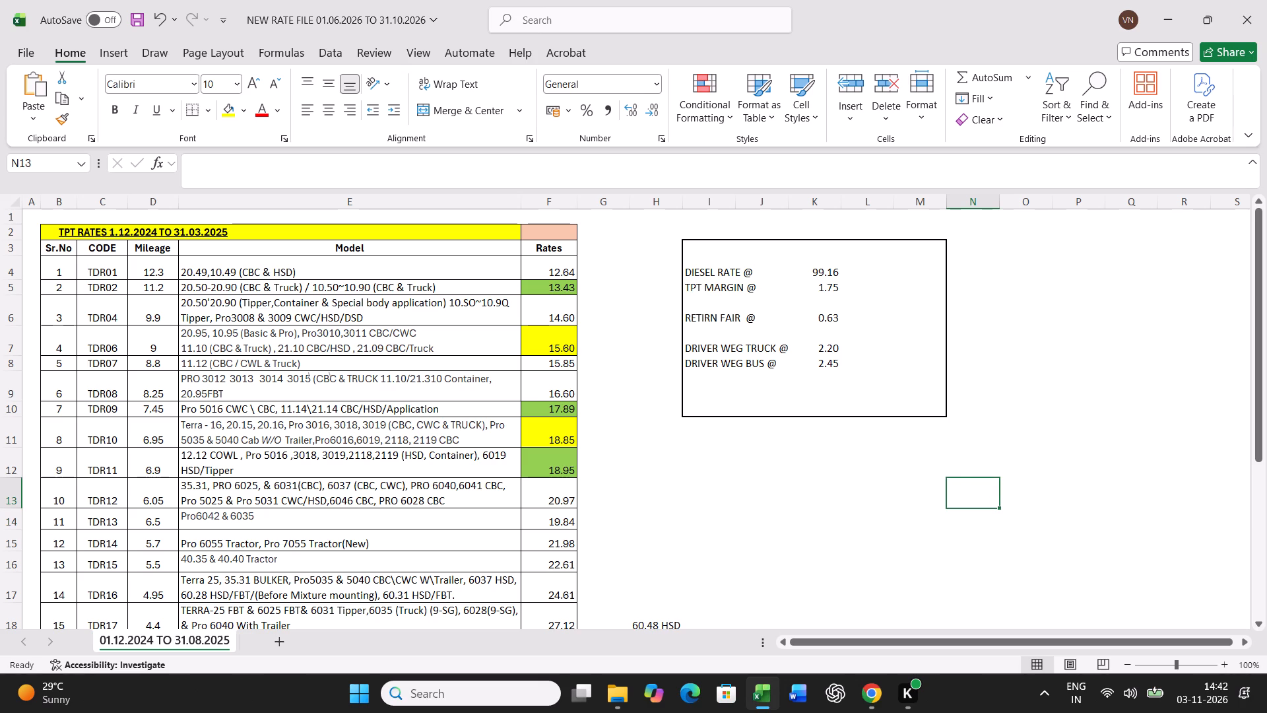
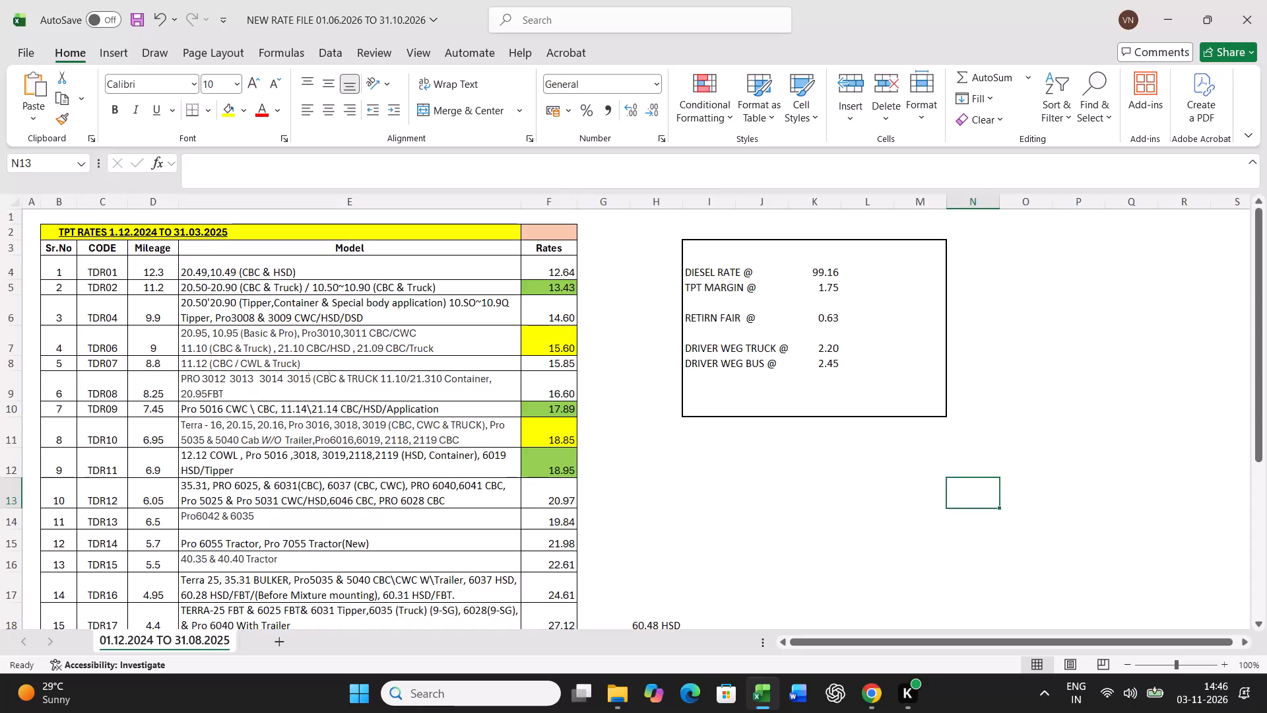
# Close the NEW RATE FILE 01.06.2026 TO 31.10.2026 workbook without saving the changes.
pyautogui.click(1261, 6)
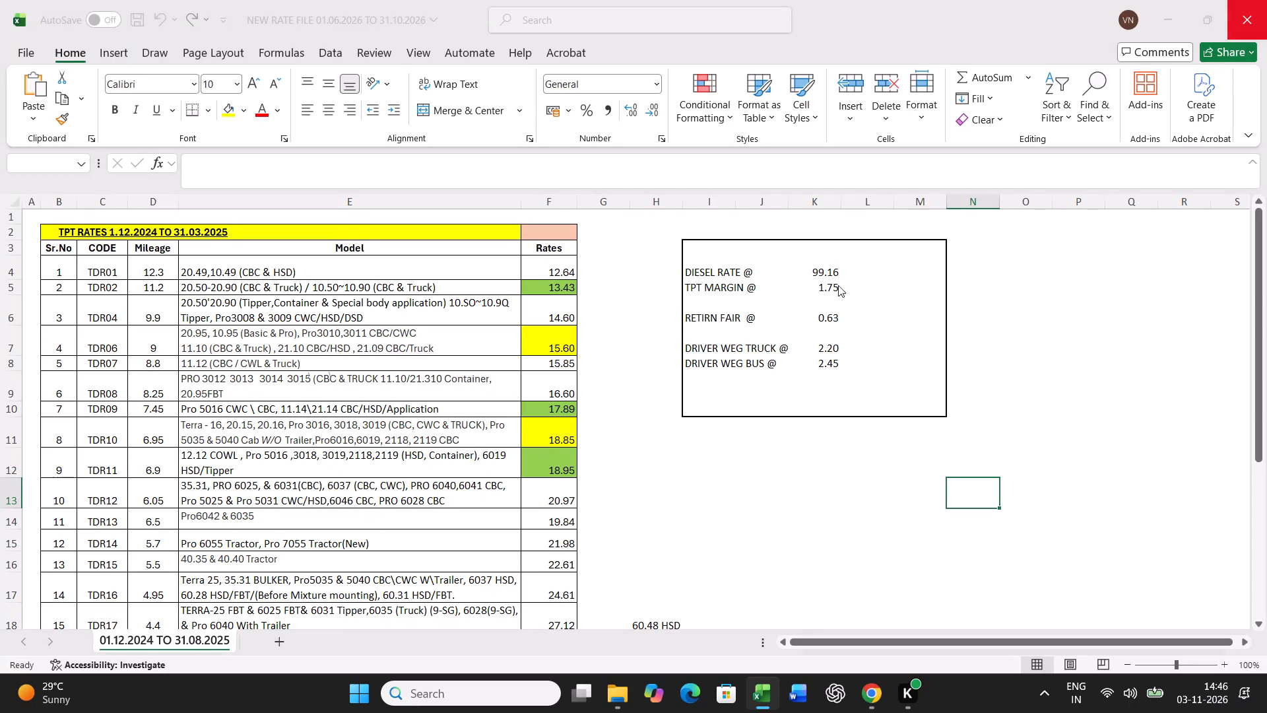
pyautogui.click(717, 456)
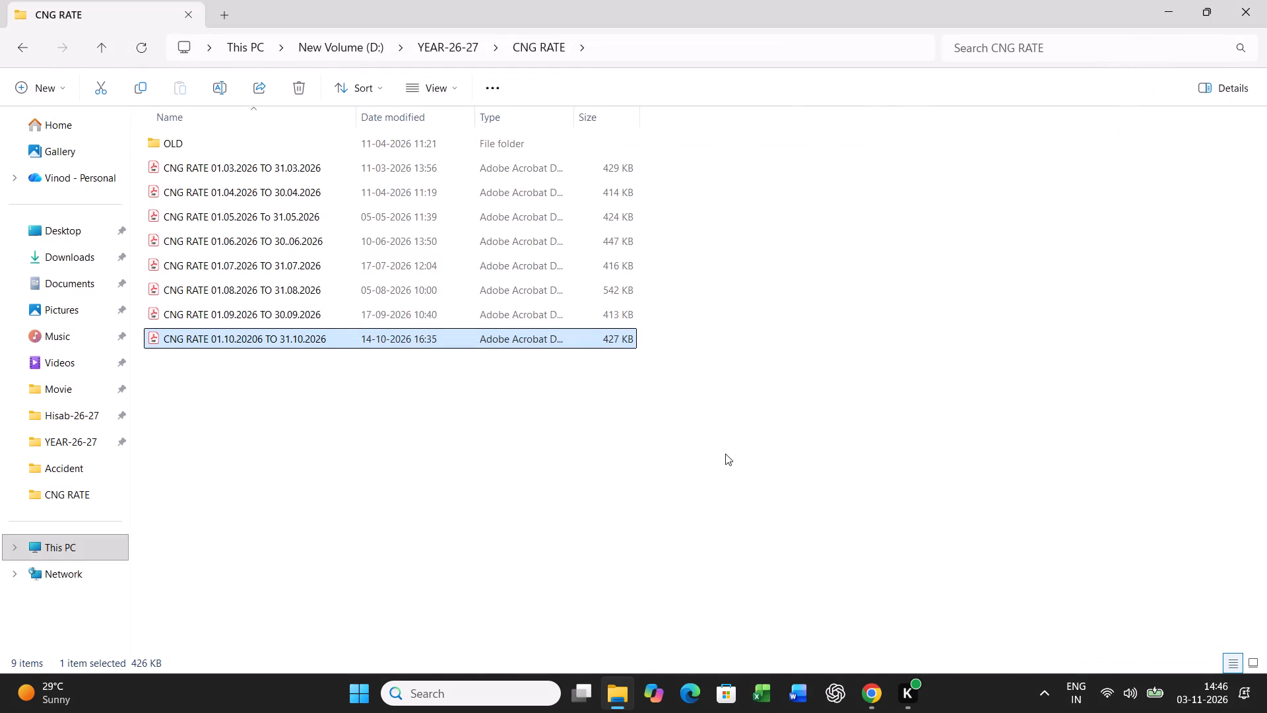